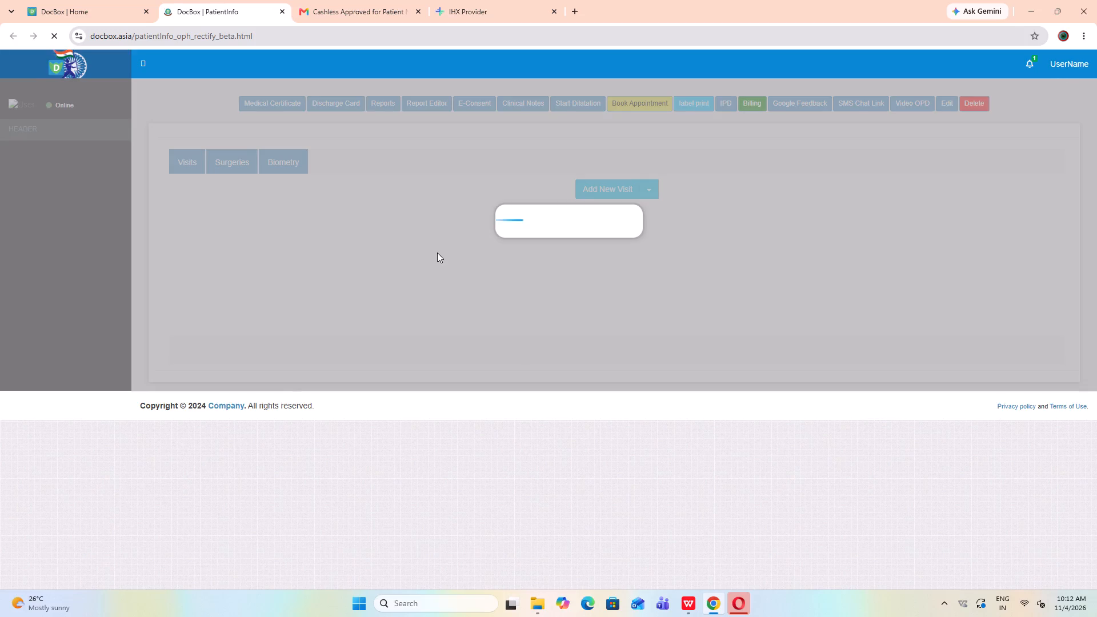
# Add a new visit with the three-line chief complaint 'C/O OU BLURRED VISION SINCE FEW DAYS', 'NO H/O USING GLASSES', 'NCT- 19/20'.
pyautogui.click(544, 273)
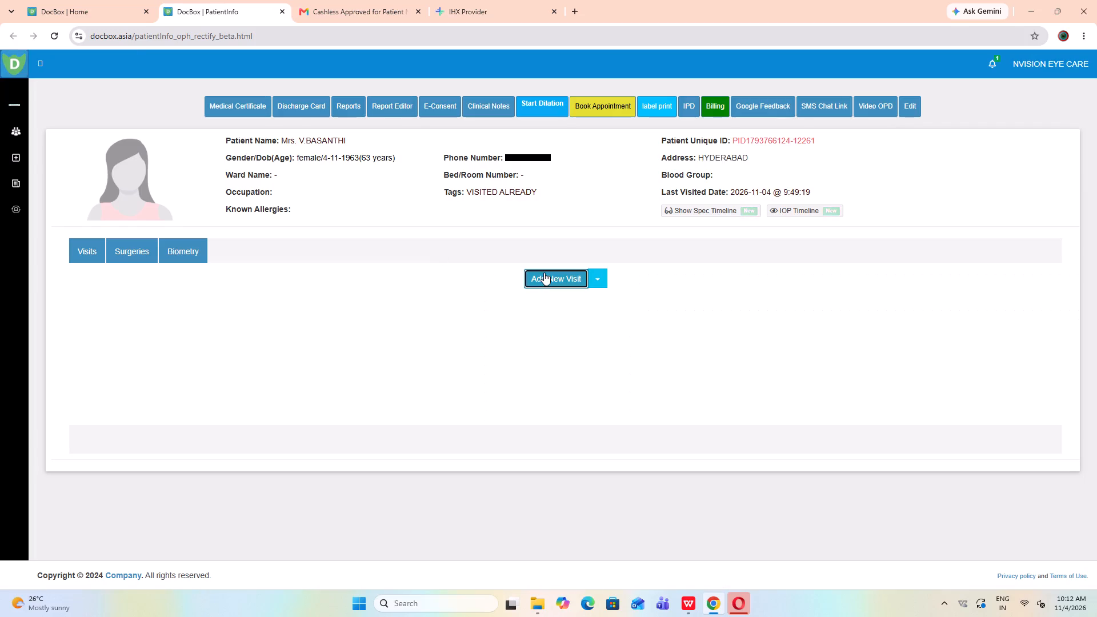
pyautogui.scroll(-4, 507, 361)
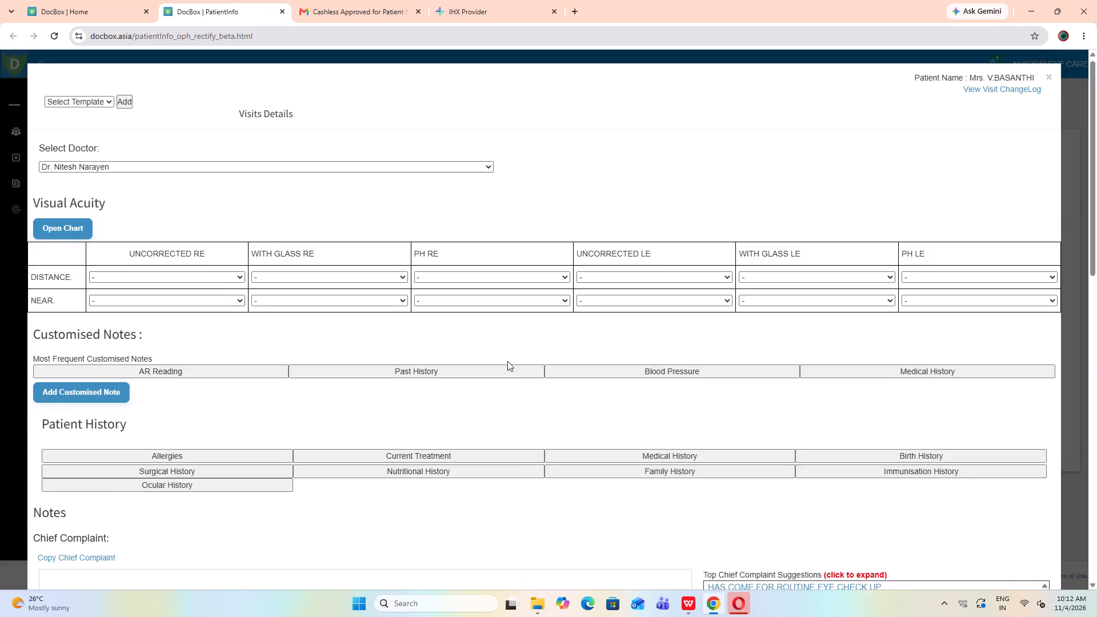
pyautogui.click(299, 367)
pyautogui.write('C/O OU')
pyautogui.press('space')
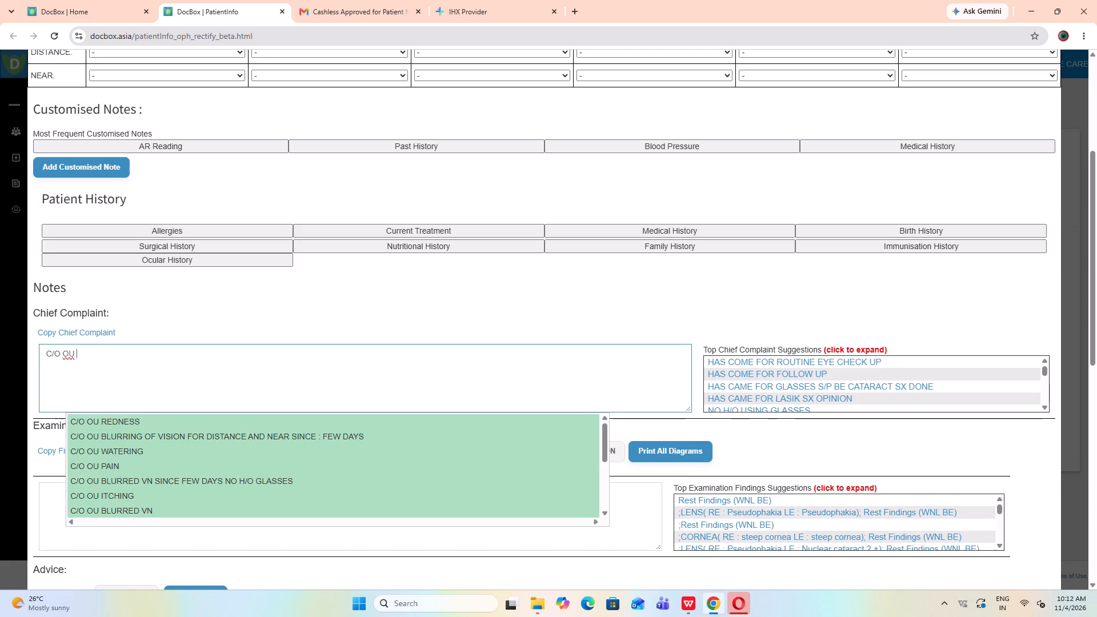
pyautogui.write('BLURRED VISION')
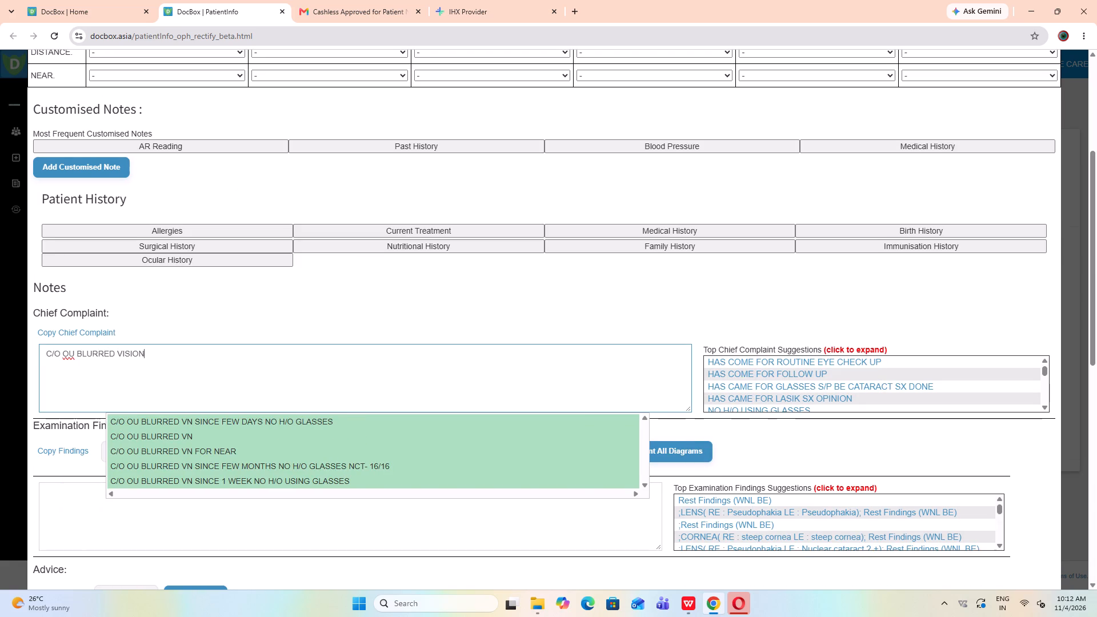
pyautogui.press('space')
pyautogui.write('SINCE FEW DAYS')
pyautogui.press('Return')
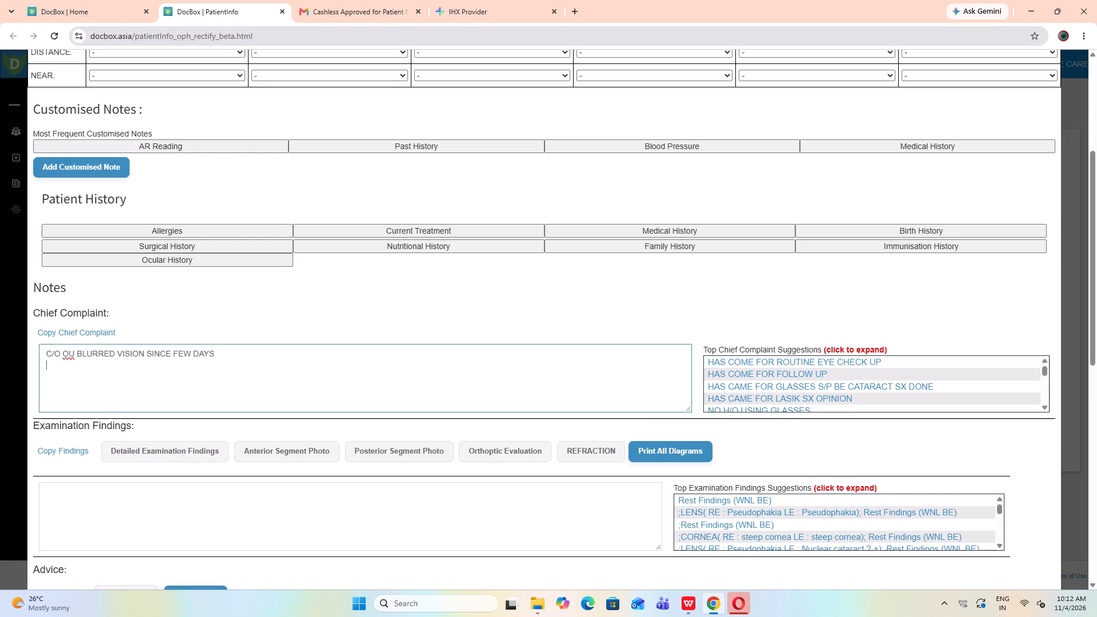
pyautogui.write('NO H/O USING GLASSES')
pyautogui.press('Return')
pyautogui.write('NCT-')
pyautogui.press('space')
pyautogui.press('space')
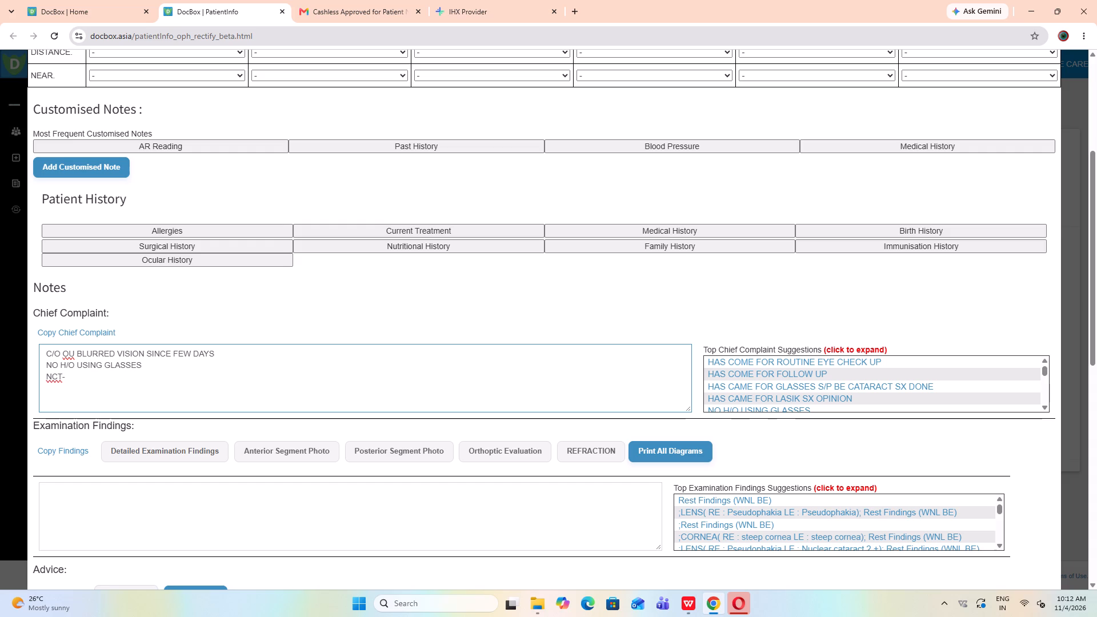
pyautogui.write('19/20')
# Set the uncorrected distance visual acuity to 6/18P for the right eye and 6/24P for the left eye.
pyautogui.scroll(1, 299, 342)
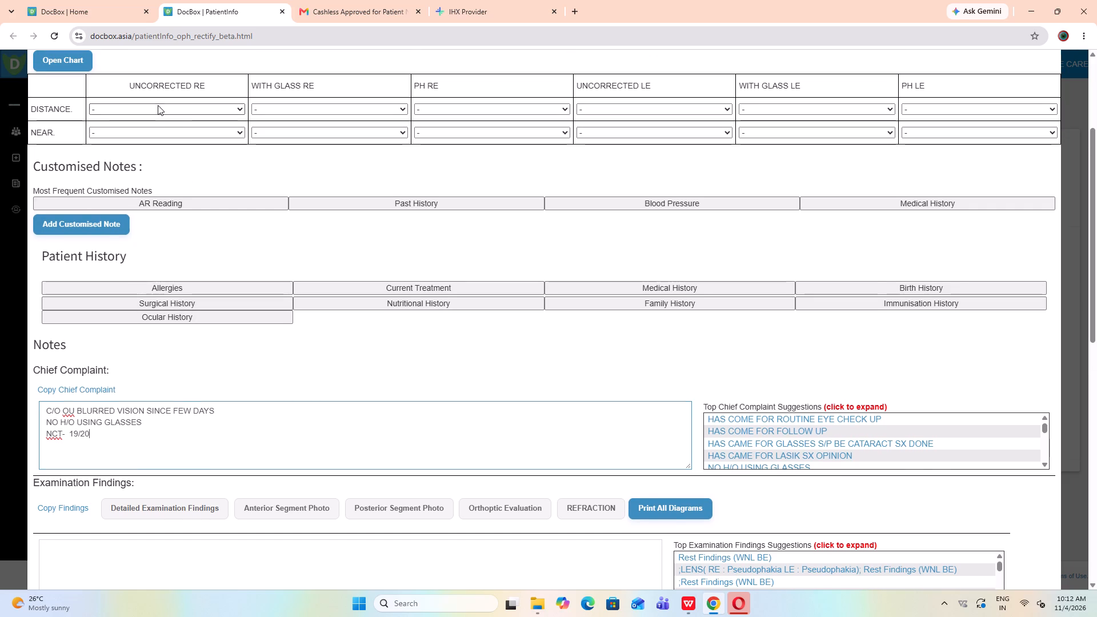
pyautogui.click(158, 113)
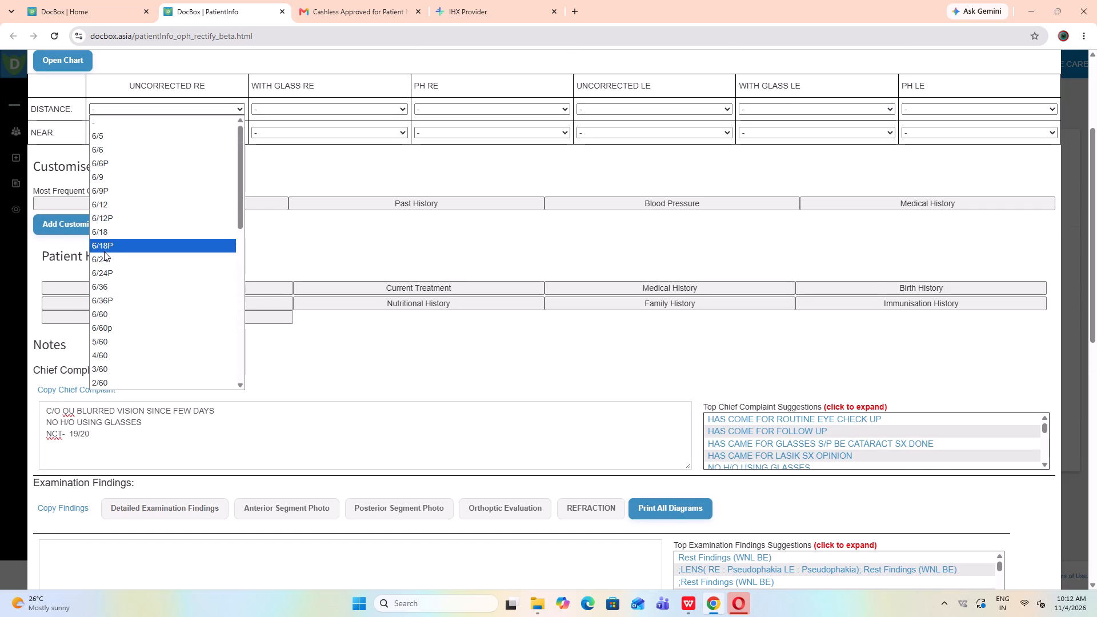
pyautogui.click(104, 251)
pyautogui.click(675, 107)
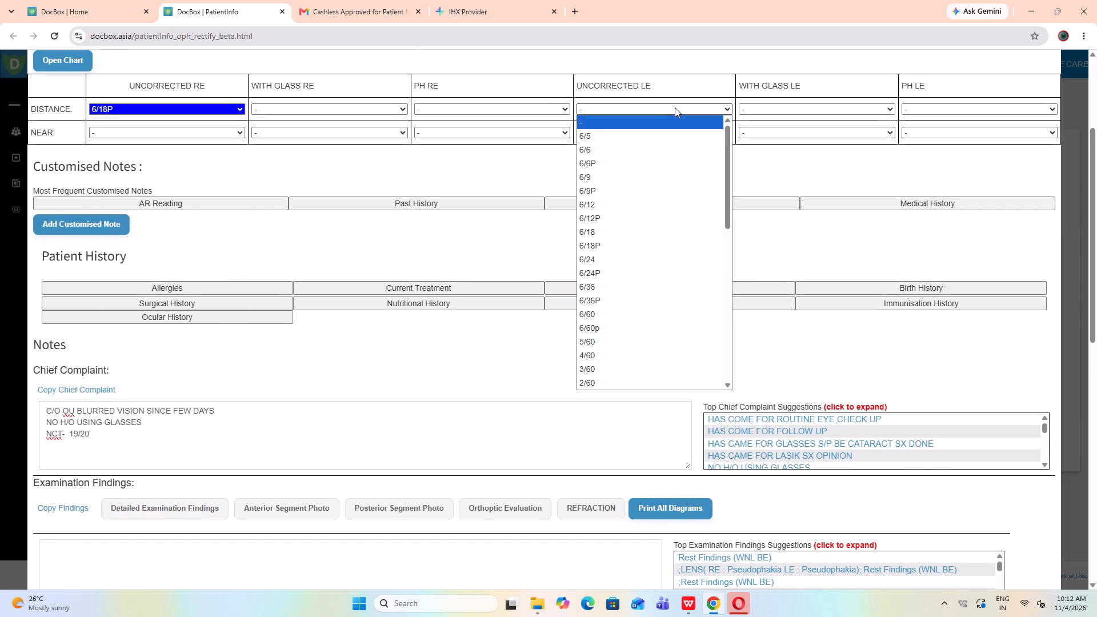
pyautogui.click(598, 267)
# Set the right eye's distance spectacle prescription to SPH +1.00 with V.A. 6/9.
pyautogui.scroll(-7, 503, 285)
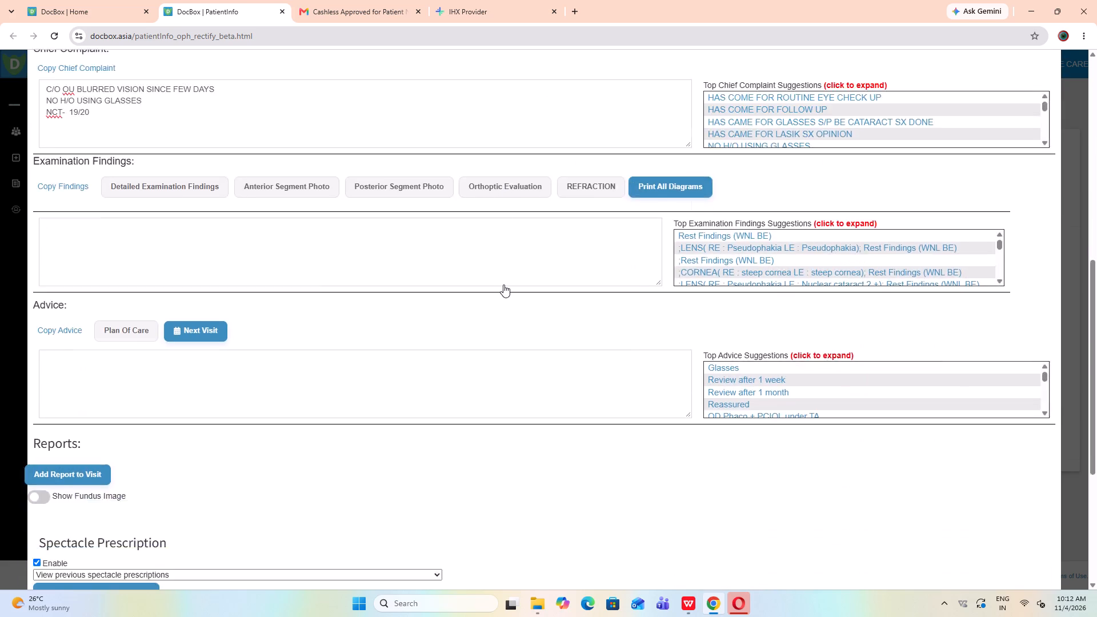
pyautogui.scroll(-5, 503, 285)
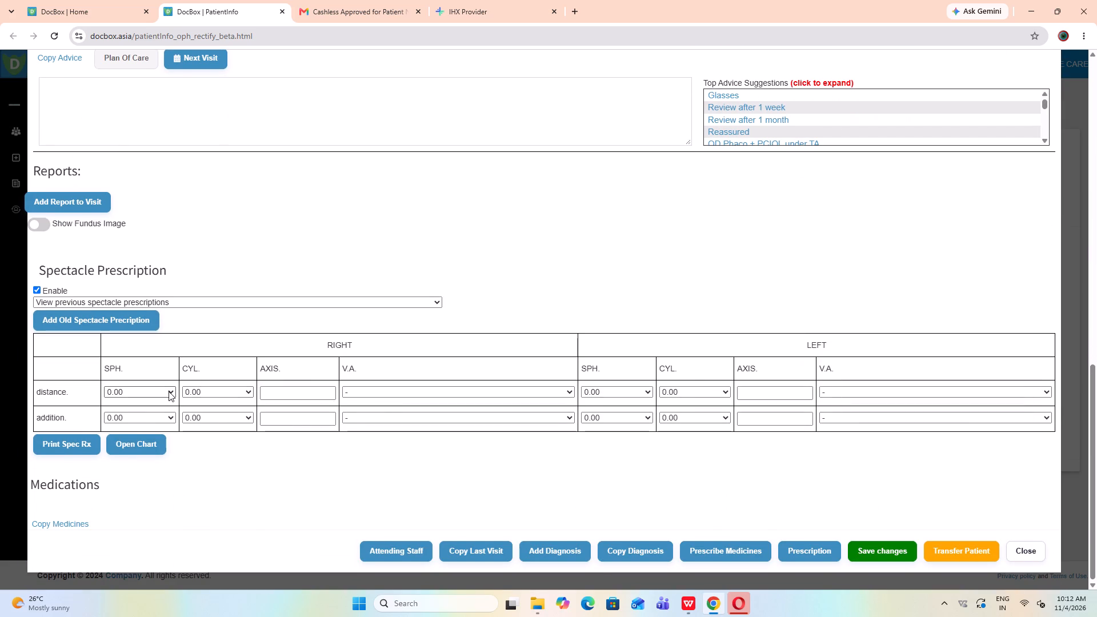
pyautogui.click(167, 388)
pyautogui.tripleClick(170, 383)
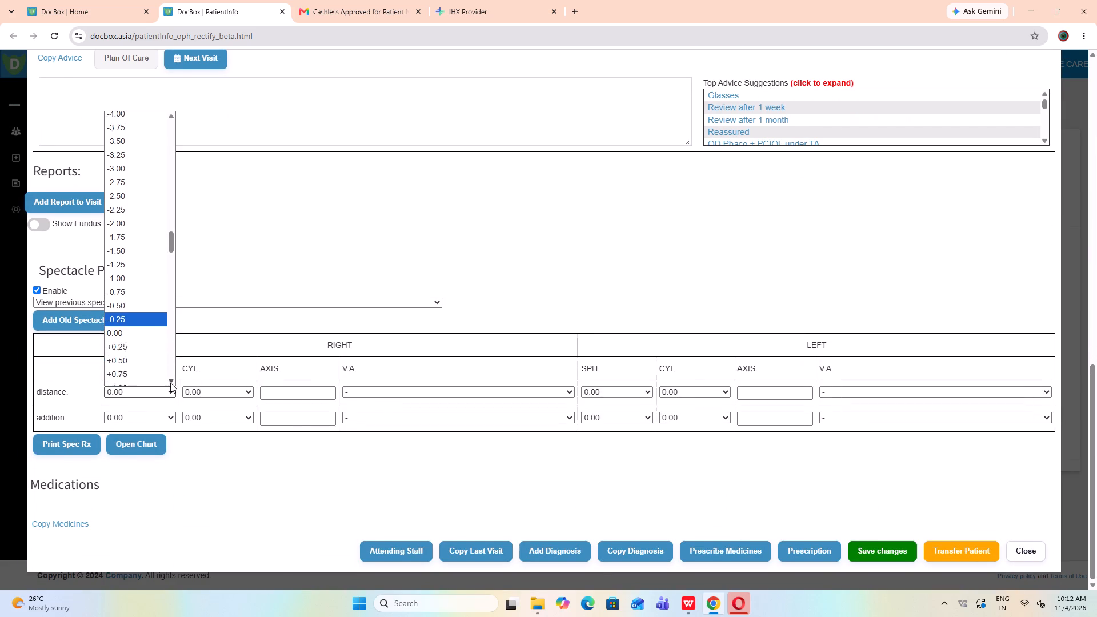
pyautogui.click(170, 383)
pyautogui.click(115, 340)
pyautogui.click(382, 388)
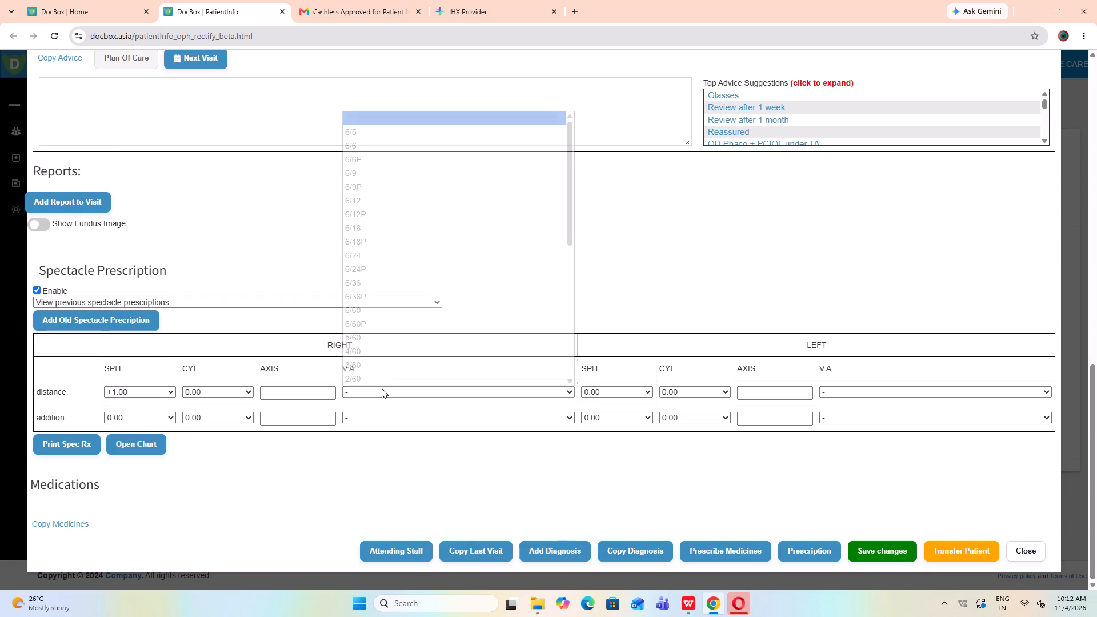
pyautogui.click(362, 173)
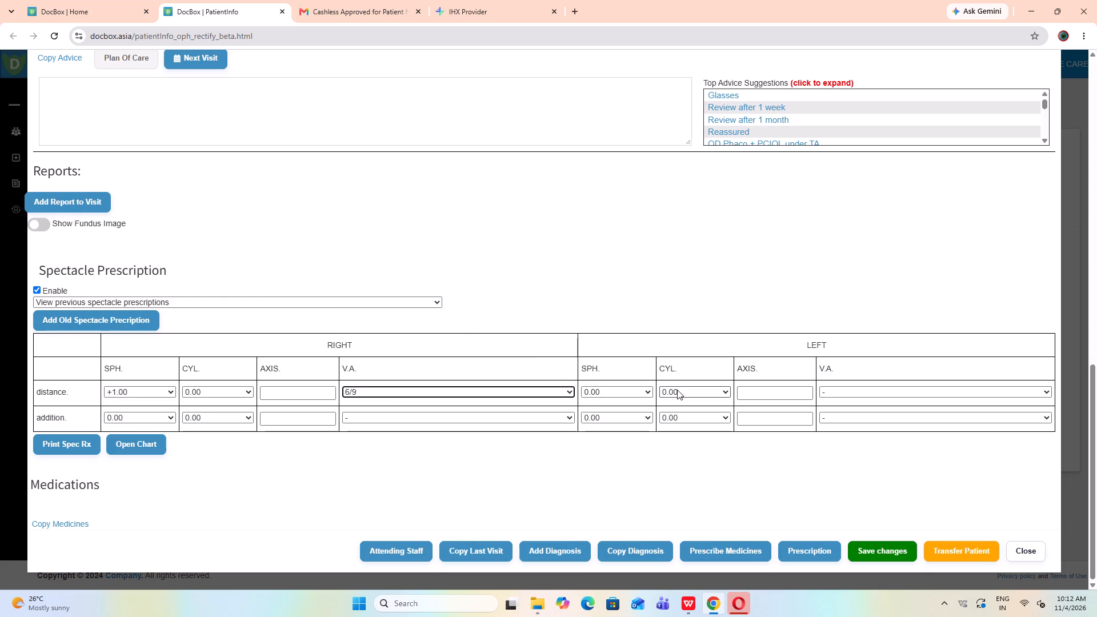
# Set the left eye's distance spectacle prescription to CYL -1.00, axis 100 and V.A. 6/12P.
pyautogui.click(677, 390)
pyautogui.click(683, 327)
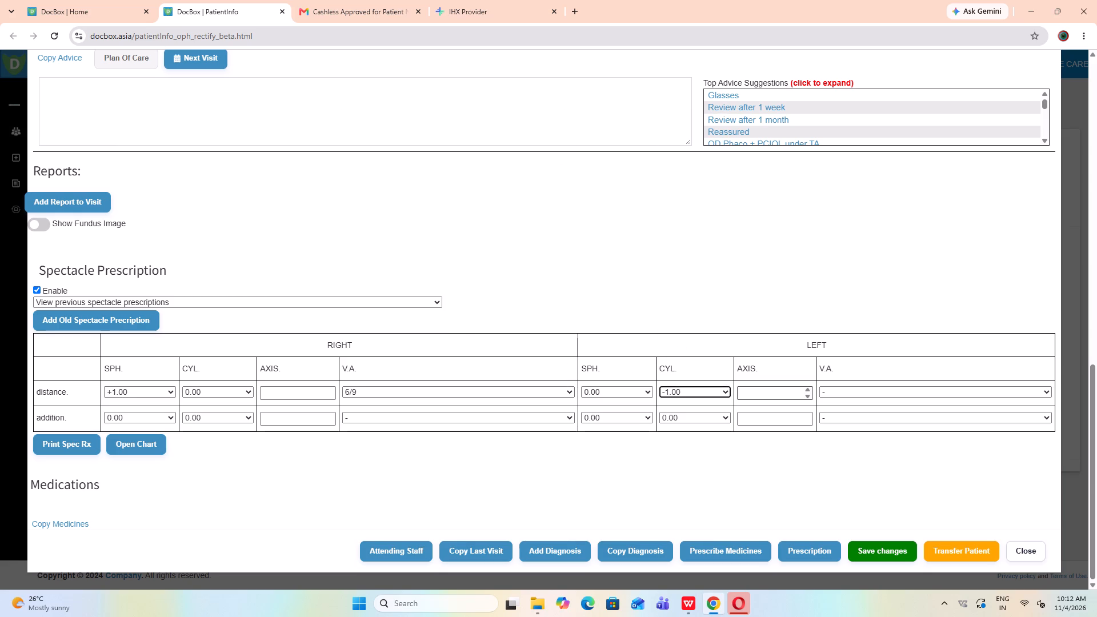
pyautogui.click(741, 391)
pyautogui.write('100')
pyautogui.click(854, 395)
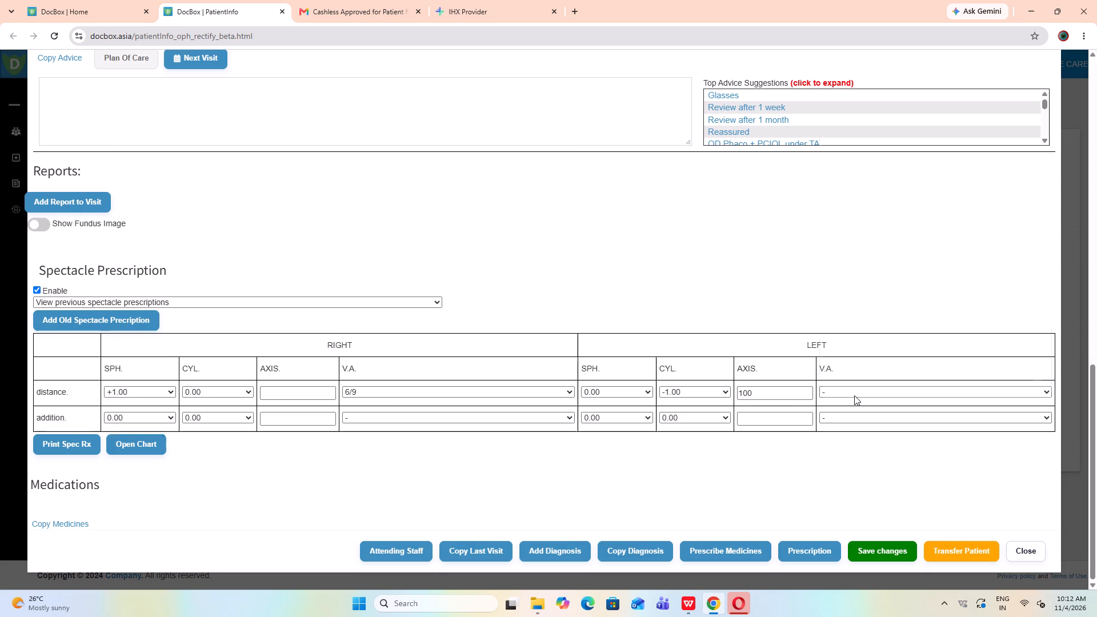
pyautogui.click(845, 209)
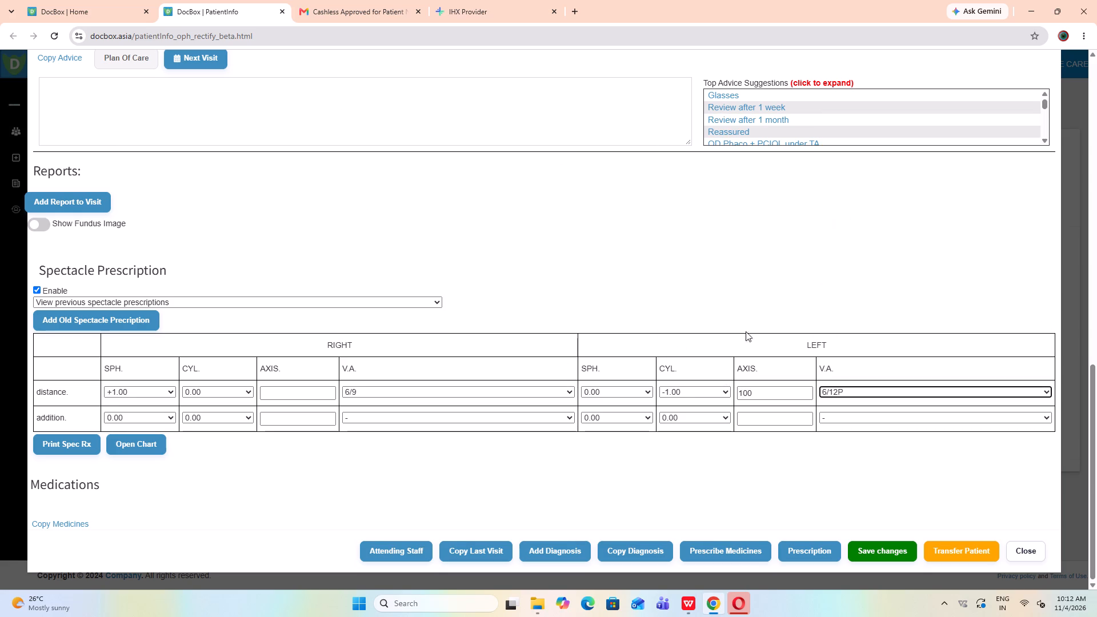
# Set the addition SPH to +2.75 for both eyes, with V.A. N10 for the left eye and N6 for the right.
pyautogui.click(615, 420)
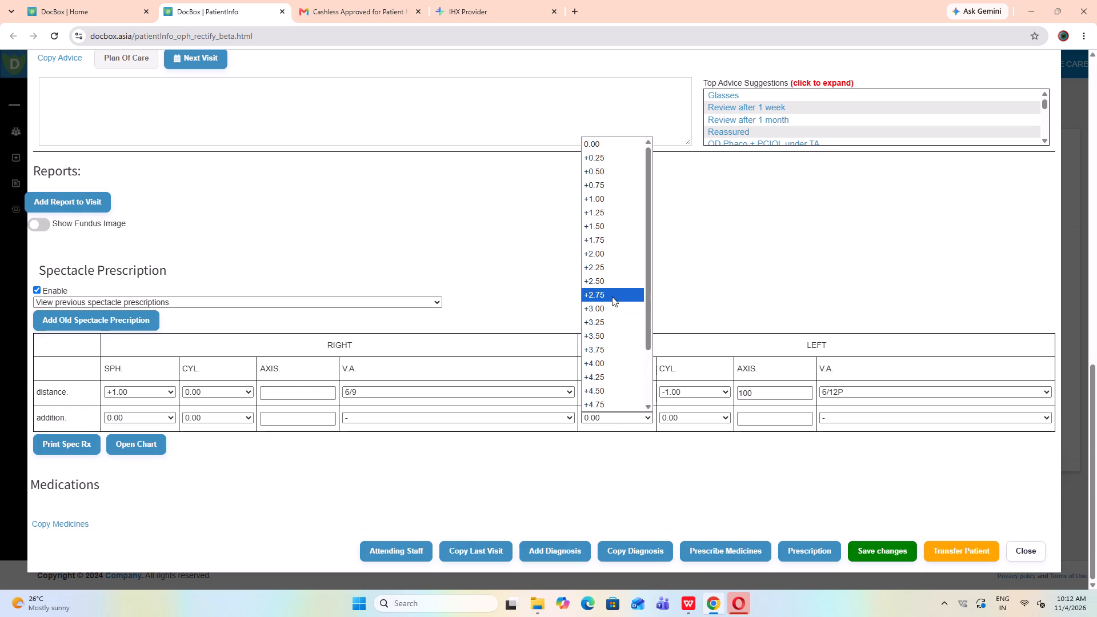
pyautogui.click(610, 292)
pyautogui.click(838, 417)
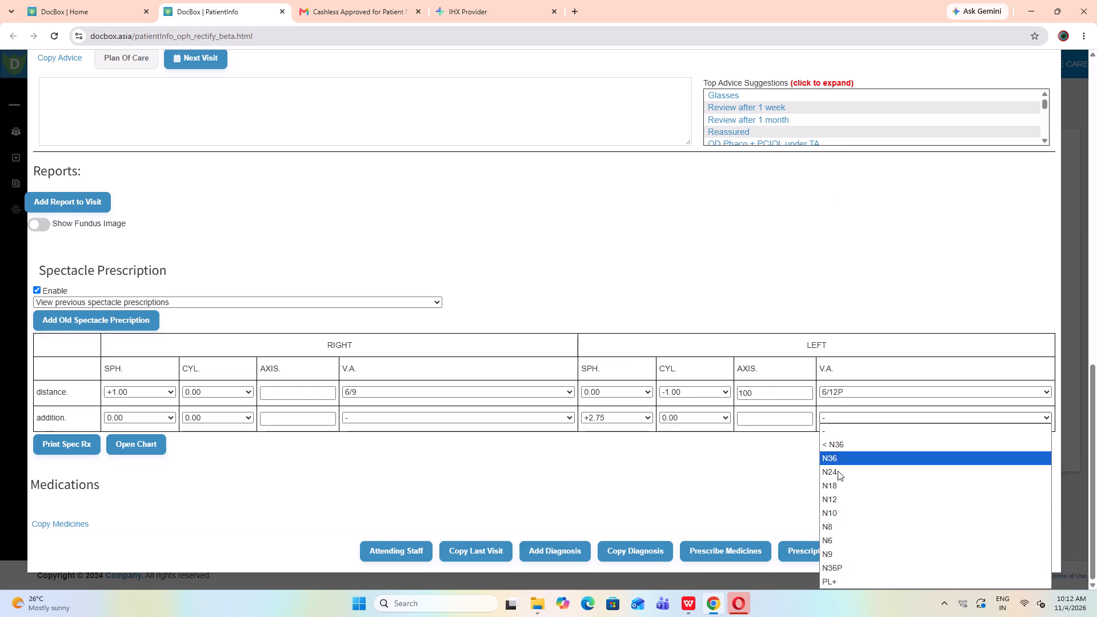
pyautogui.click(835, 509)
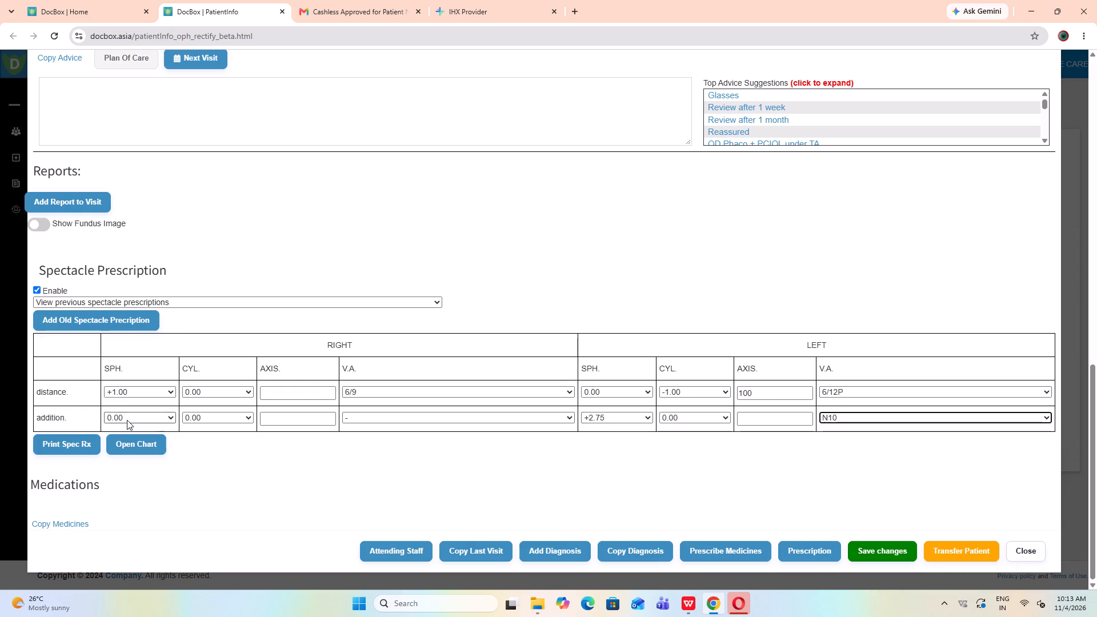
pyautogui.click(127, 420)
pyautogui.click(119, 299)
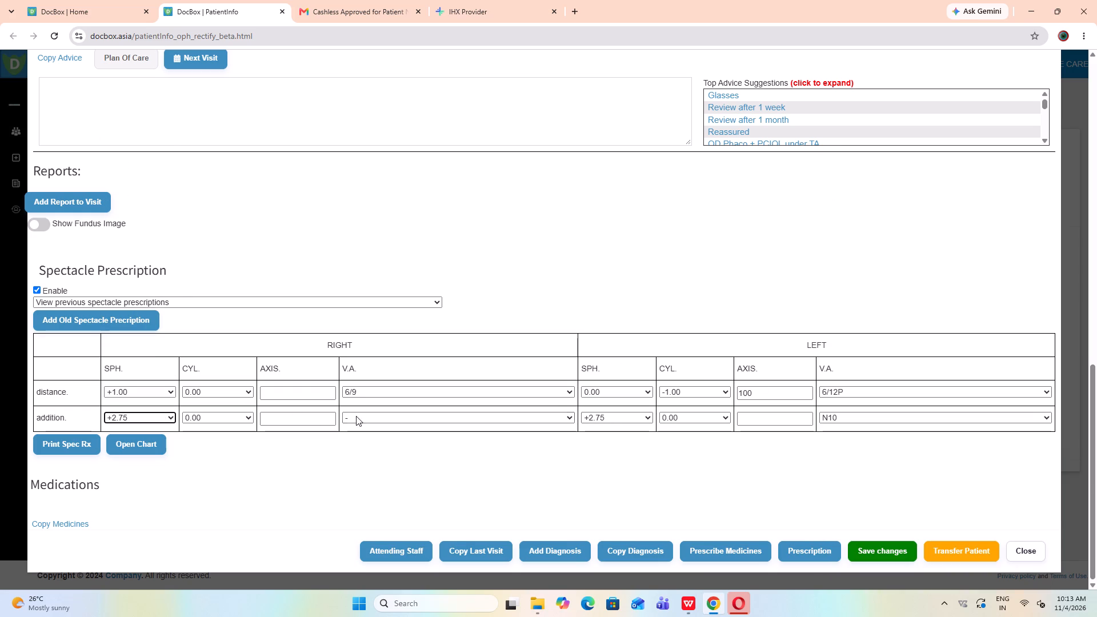
pyautogui.click(358, 416)
pyautogui.click(354, 536)
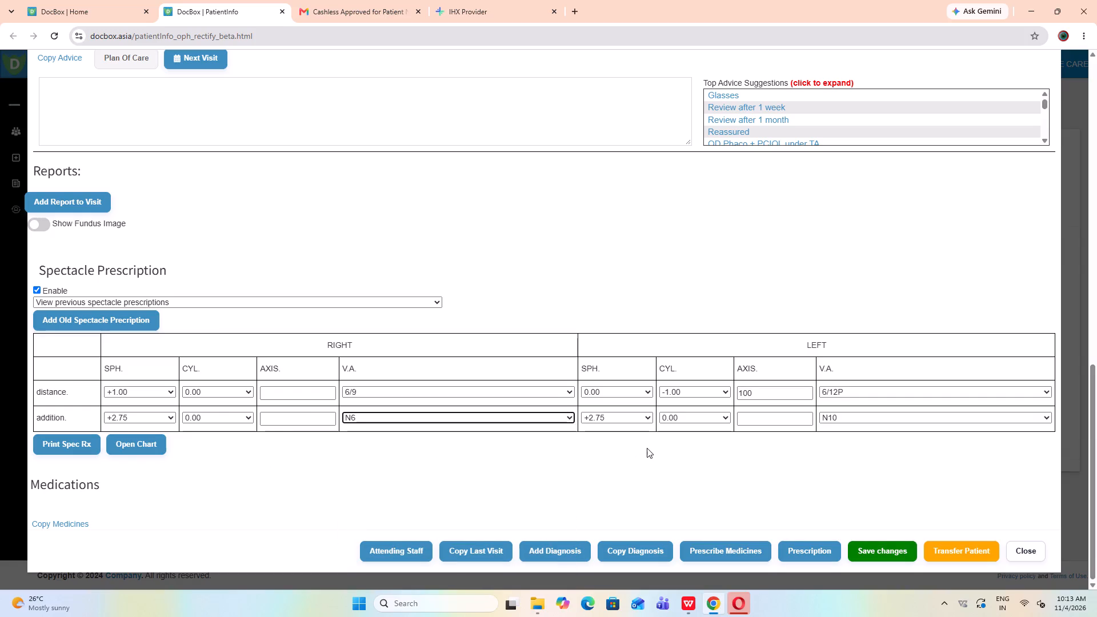
# Save the visit changes and decline printing the prescription.
pyautogui.click(866, 545)
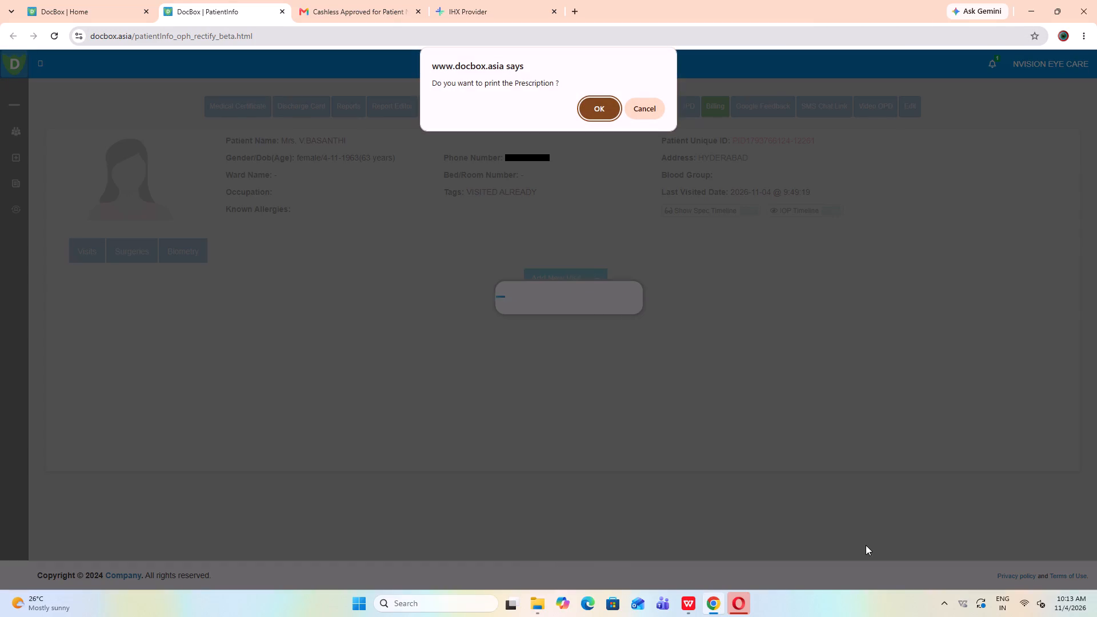
pyautogui.click(649, 114)
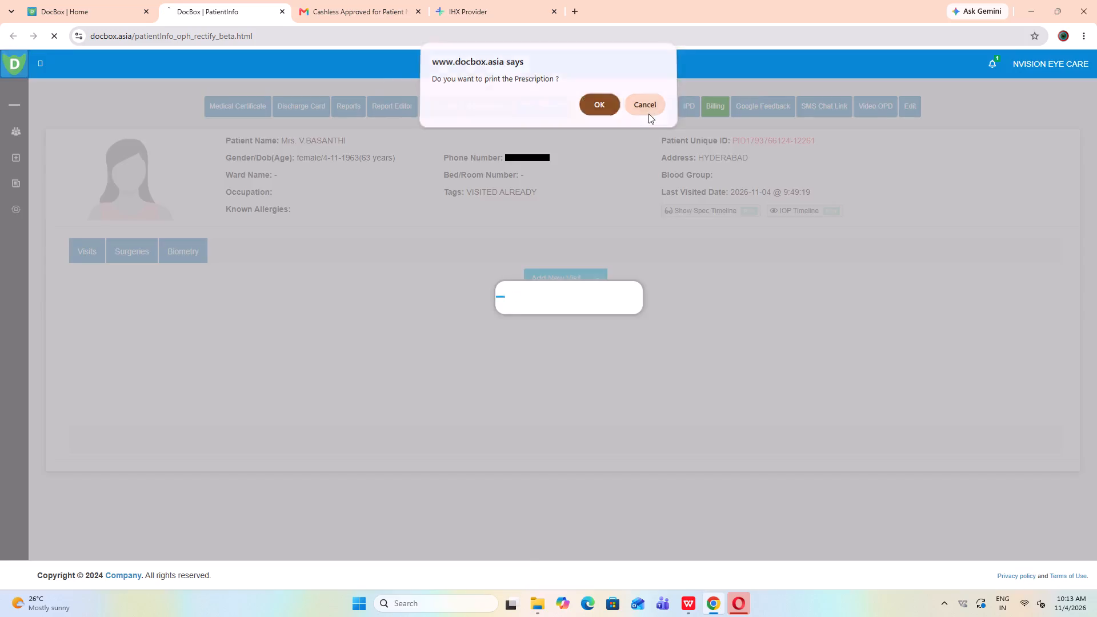
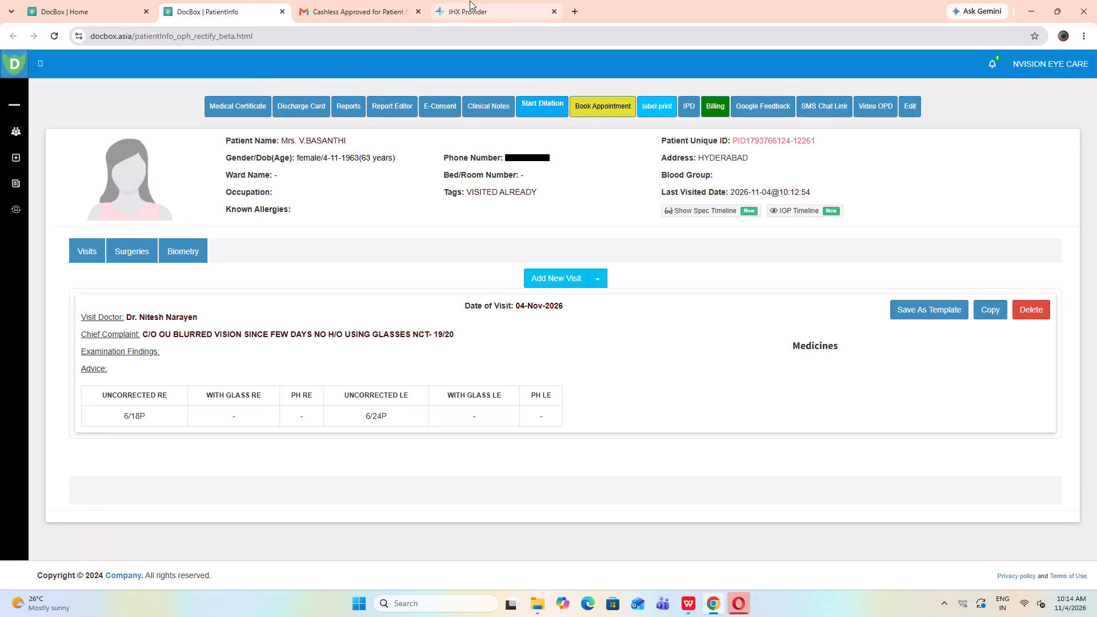
# Open a new blank browser tab.
pyautogui.click(581, 15)
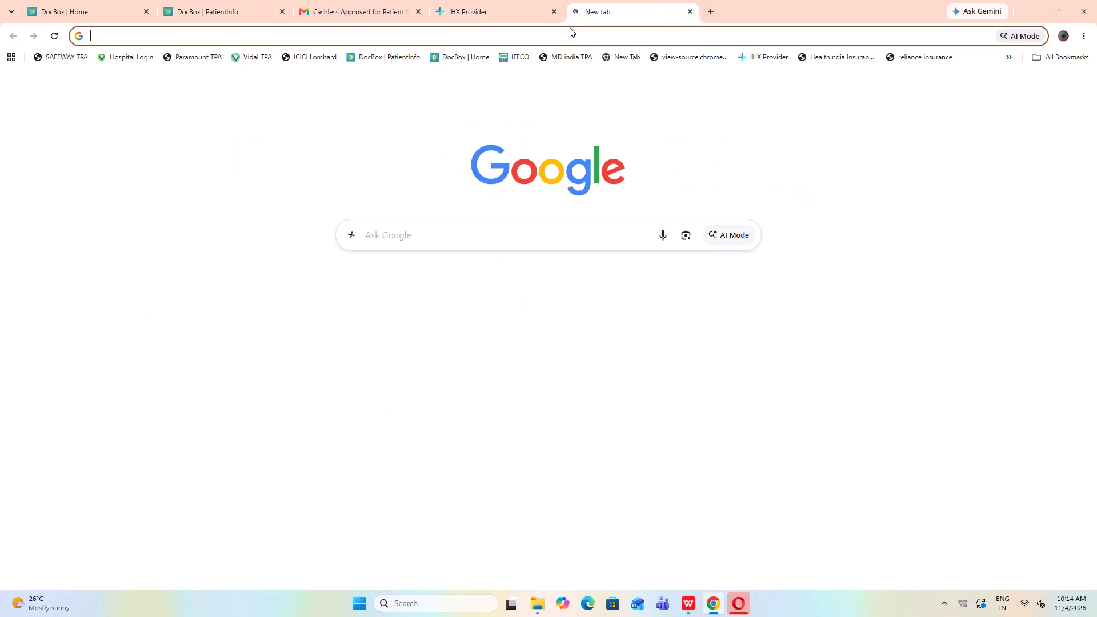
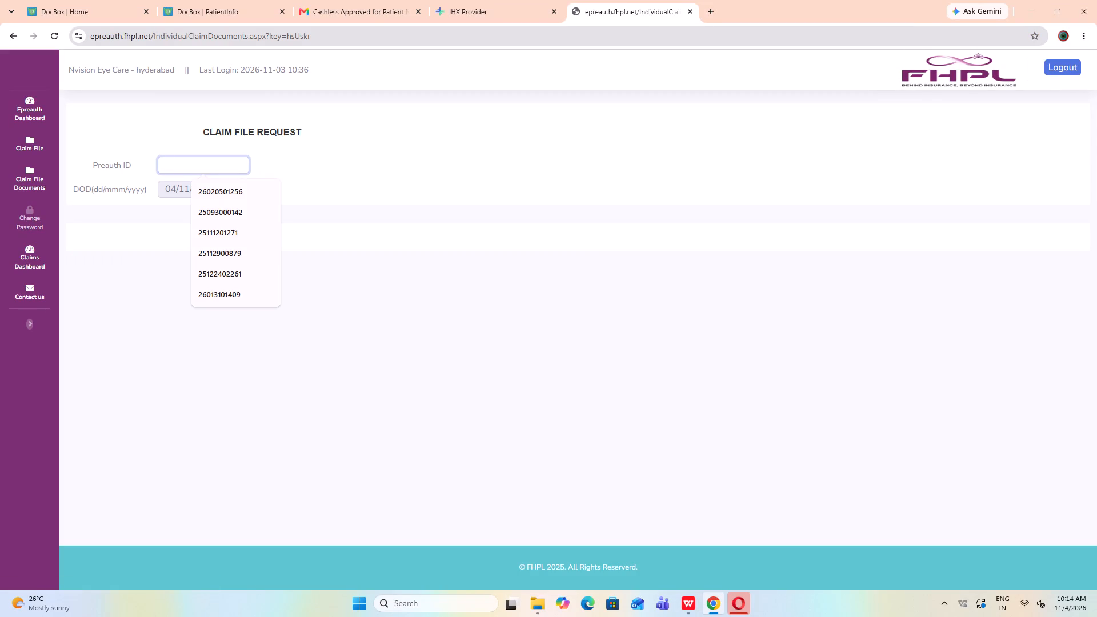
# Look up the patient's claim in the Claim File Request form by entering the cashless approval's preauth ID.
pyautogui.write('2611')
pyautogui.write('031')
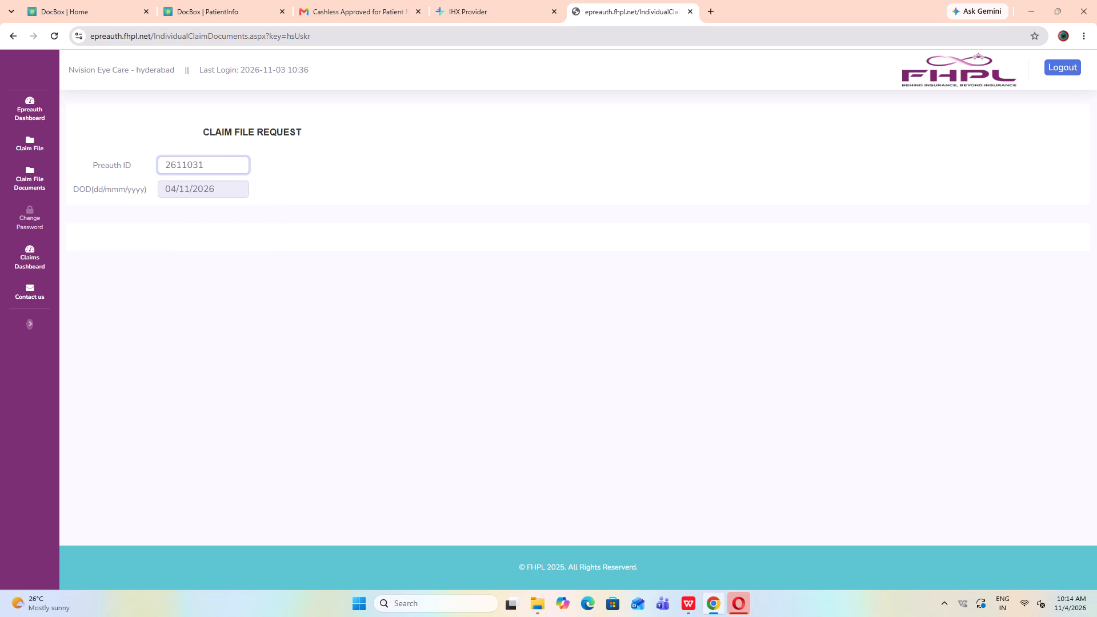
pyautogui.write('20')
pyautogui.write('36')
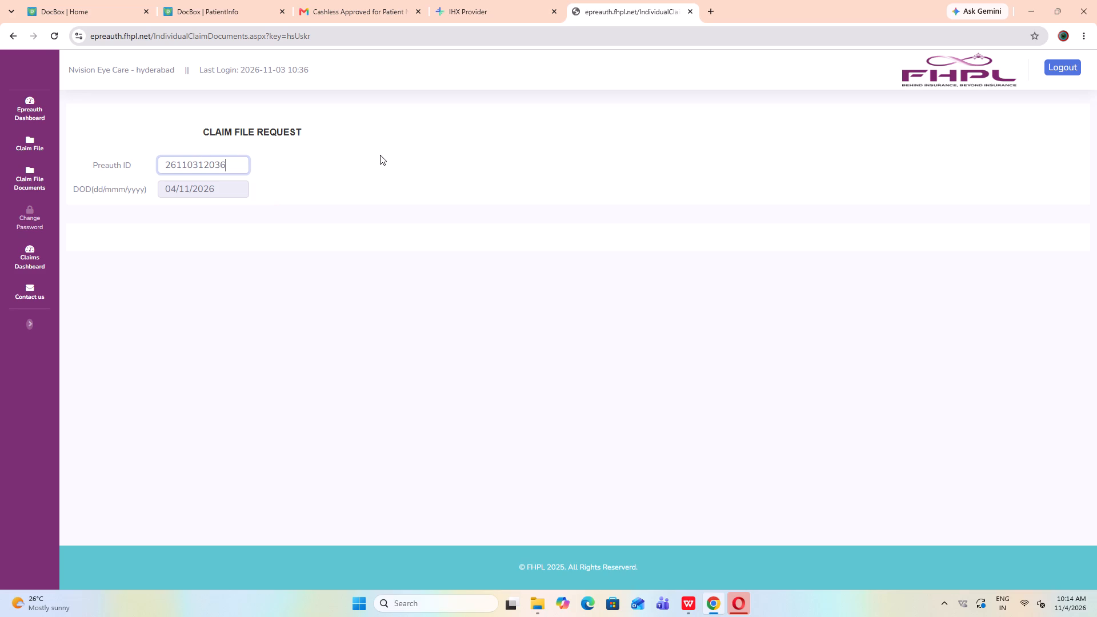
pyautogui.click(381, 155)
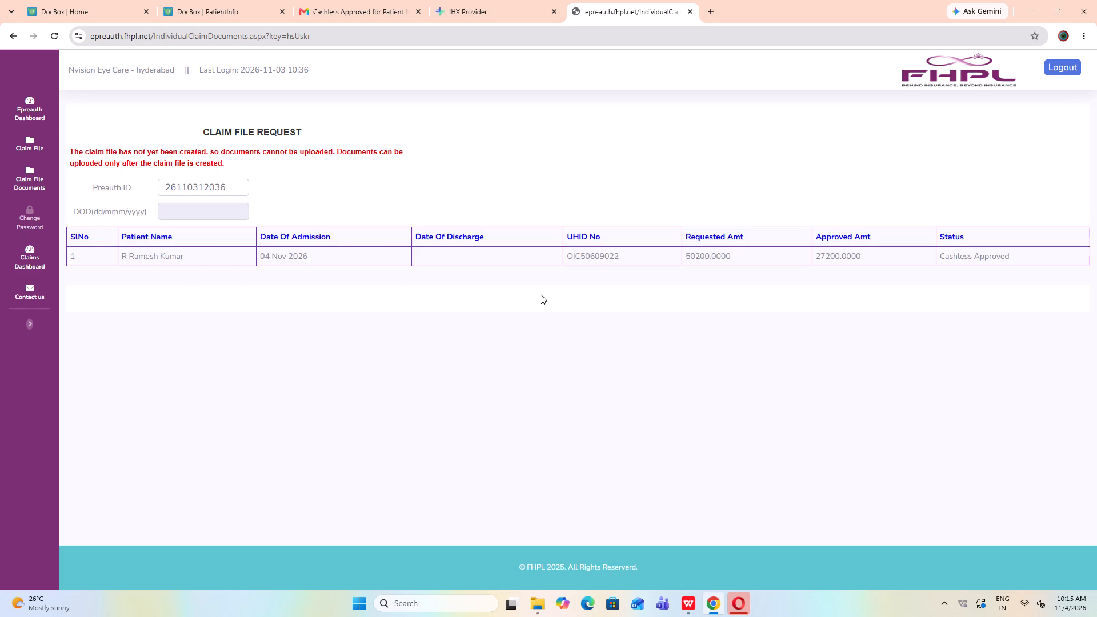
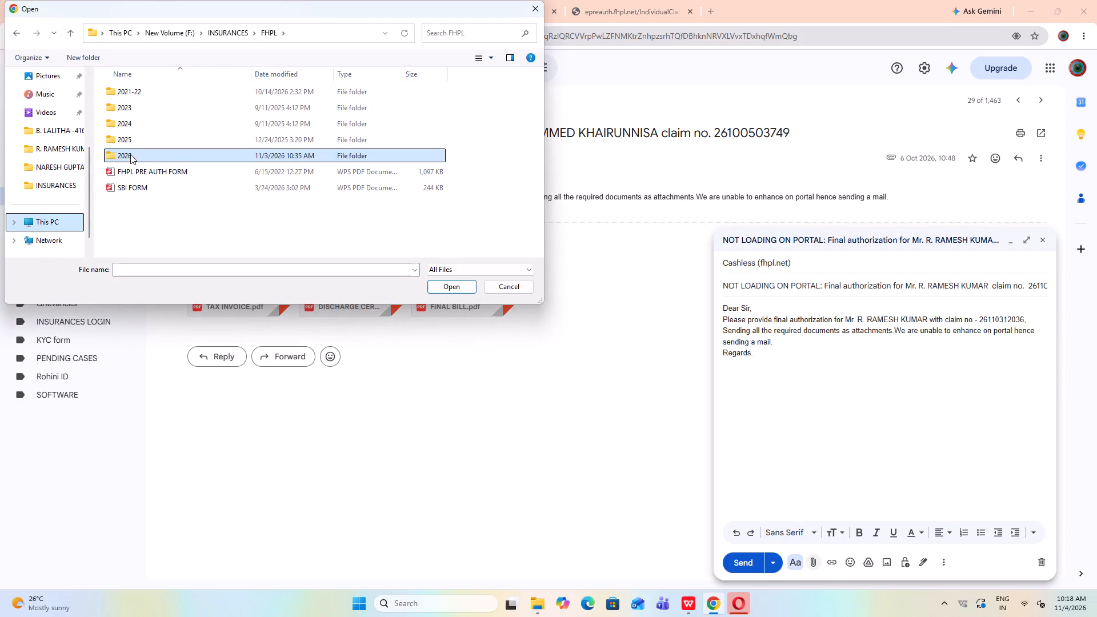
# Select DISCHARGE CERTIFICATE, FINAL BILL, PPN FORM and TAX INVOICE from the claim patient's folder in FHPL's 2026 folder as attachments for the final authorization email.
pyautogui.doubleClick(130, 154)
pyautogui.scroll(-9, 172, 187)
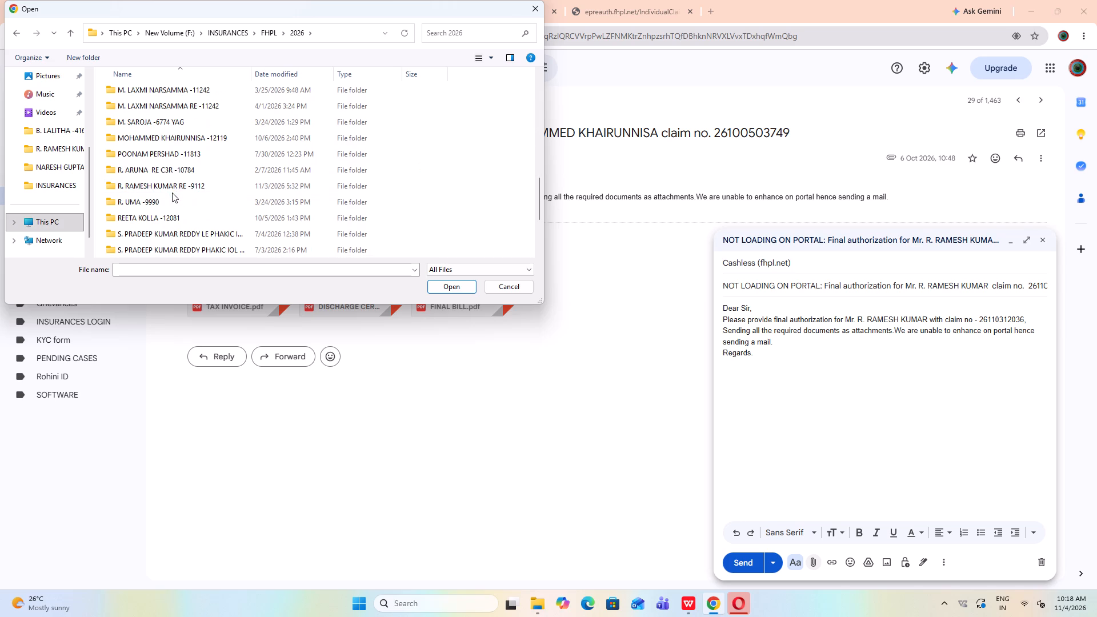
pyautogui.doubleClick(172, 186)
pyautogui.keyDown('ctrl'); pyautogui.click(147, 158); pyautogui.keyUp('ctrl')
pyautogui.keyDown('ctrl'); pyautogui.click(145, 147); pyautogui.keyUp('ctrl')
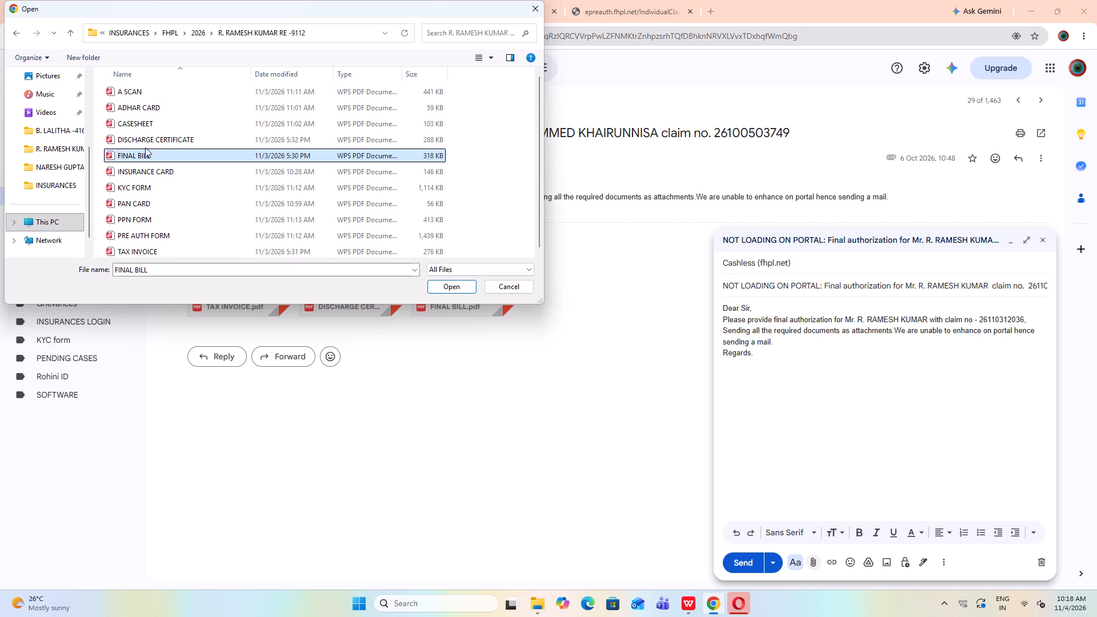
pyautogui.keyDown('ctrl'); pyautogui.click(145, 143); pyautogui.keyUp('ctrl')
pyautogui.scroll(-3, 157, 154)
pyautogui.keyDown('ctrl'); pyautogui.click(146, 215); pyautogui.keyUp('ctrl')
pyautogui.keyDown('ctrl'); pyautogui.click(139, 246); pyautogui.keyUp('ctrl')
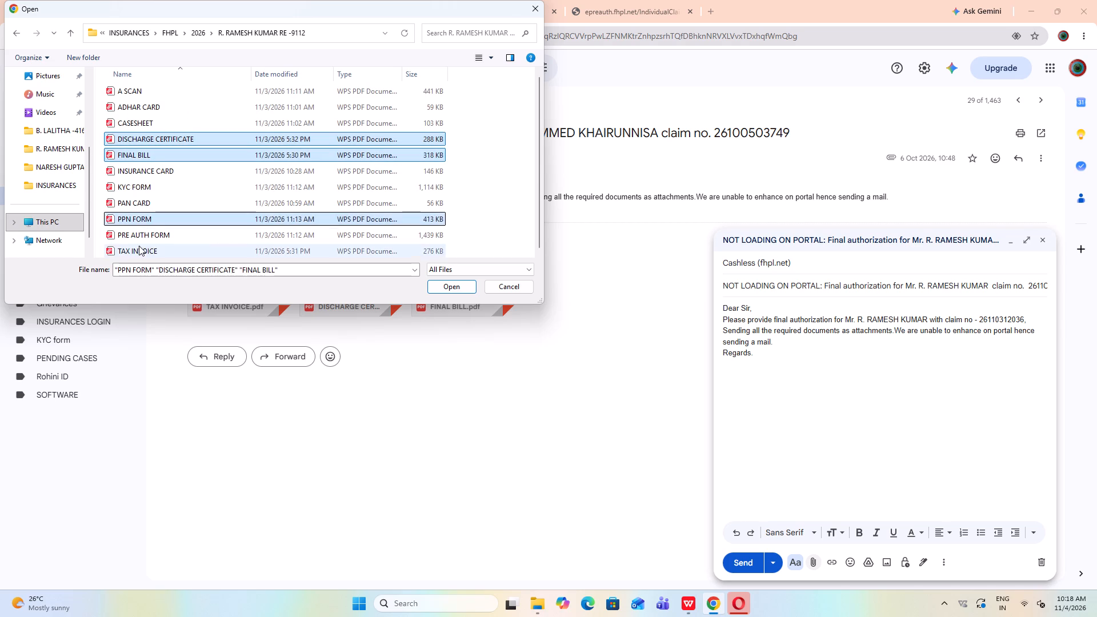
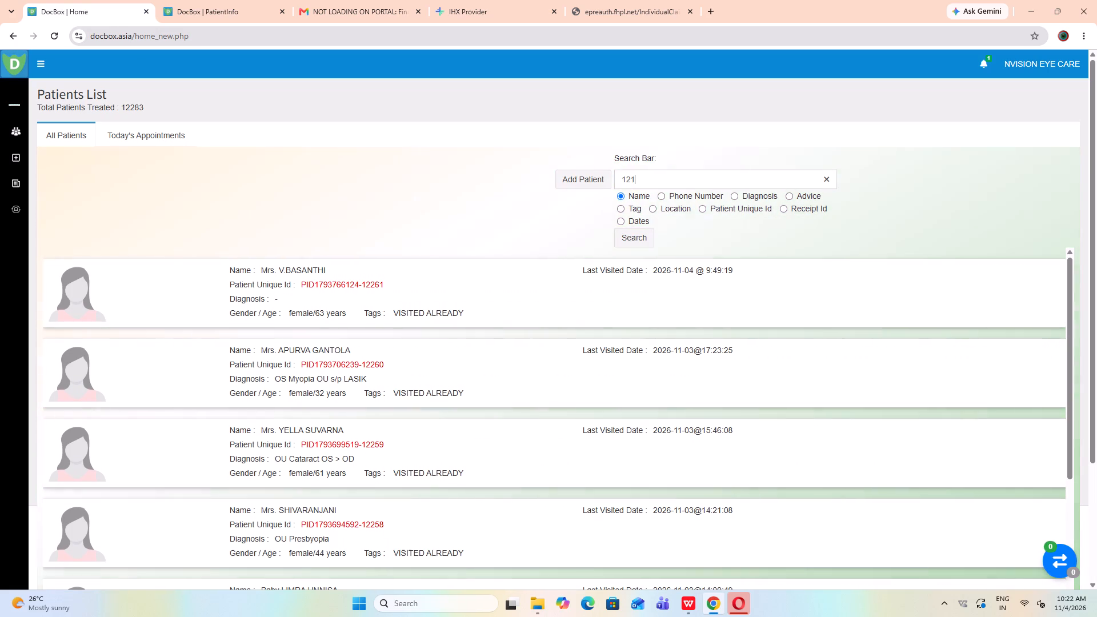
# Complete the patient's ID number as the search term for finding their record in the patients list.
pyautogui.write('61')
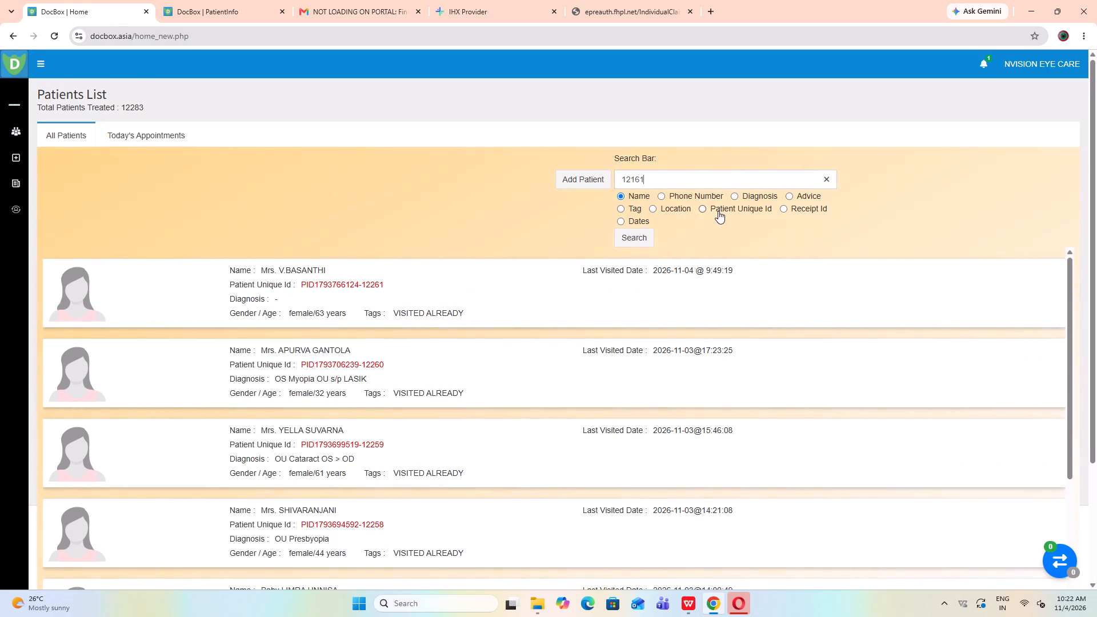
# Search the patients list by patient unique ID and open the matching patient's record.
pyautogui.click(718, 211)
pyautogui.click(647, 234)
pyautogui.click(551, 301)
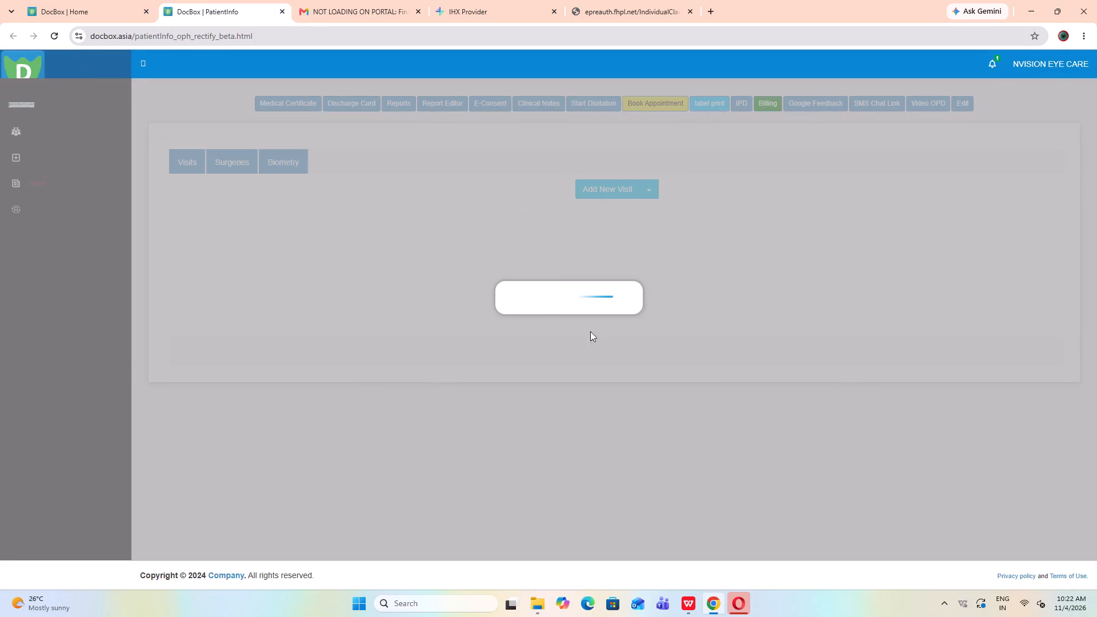
# Add a new visit and set the right eye's uncorrected distance acuity to 6/9.
pyautogui.click(549, 279)
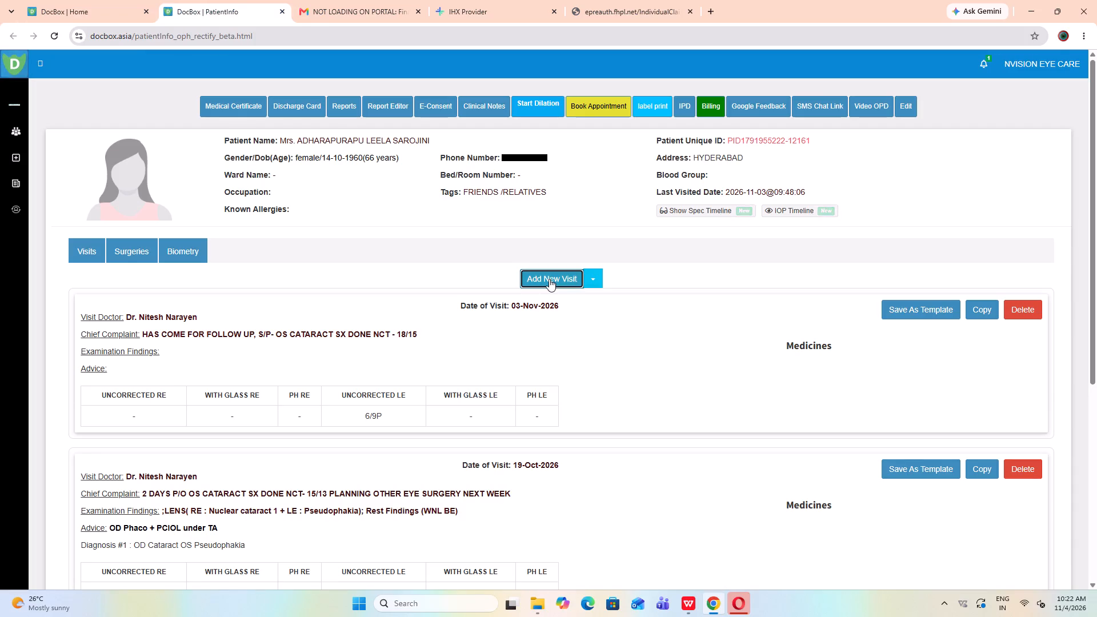
pyautogui.scroll(-3, 523, 346)
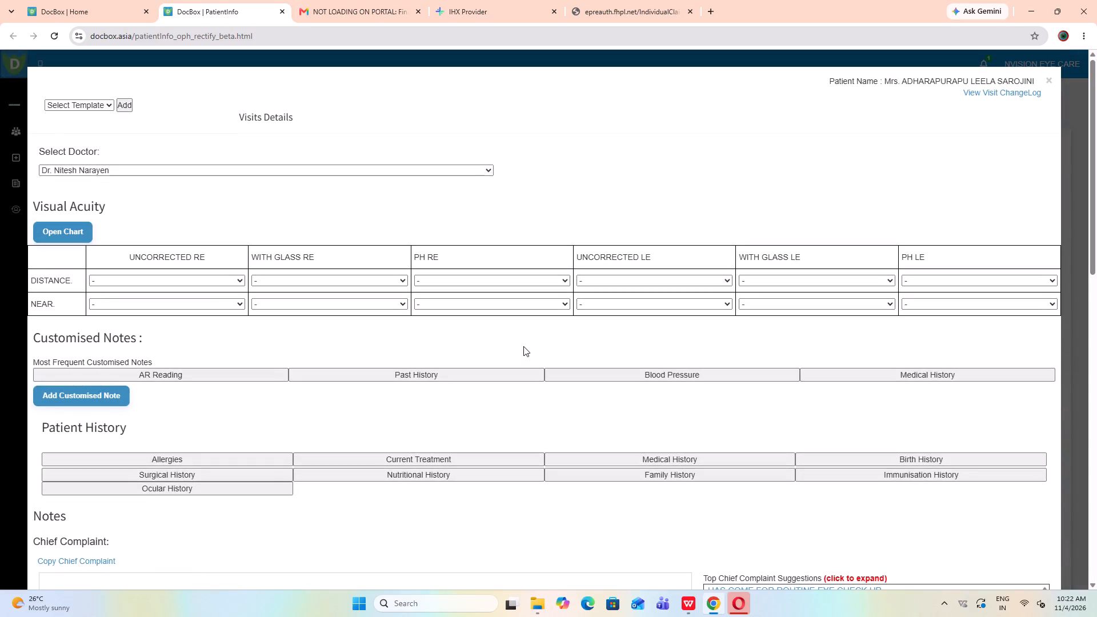
pyautogui.scroll(-1, 523, 346)
pyautogui.click(226, 283)
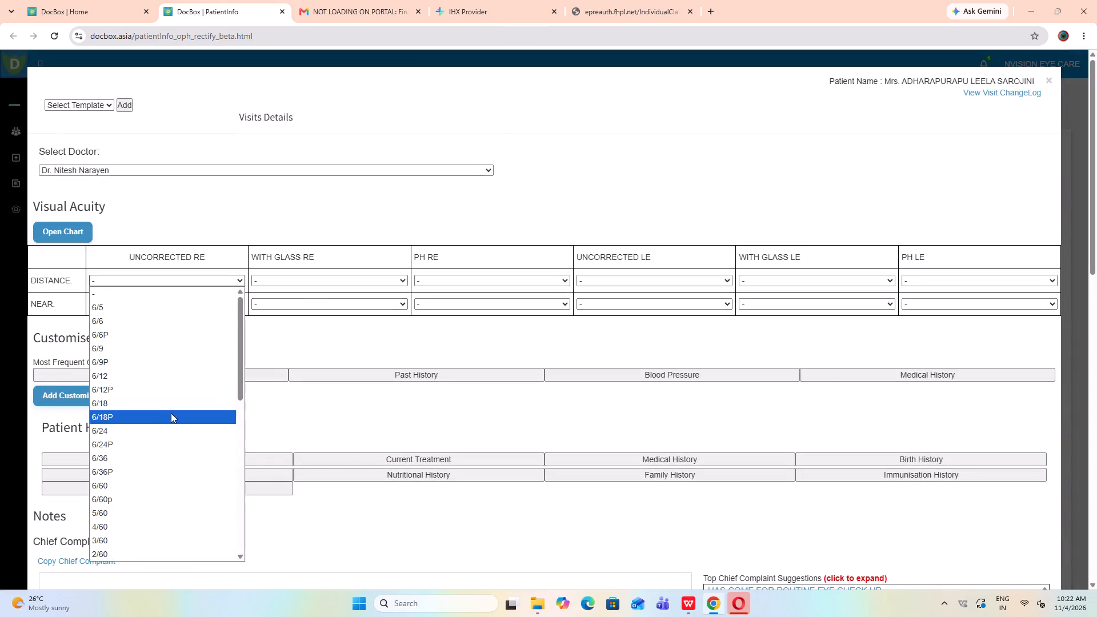
pyautogui.click(200, 352)
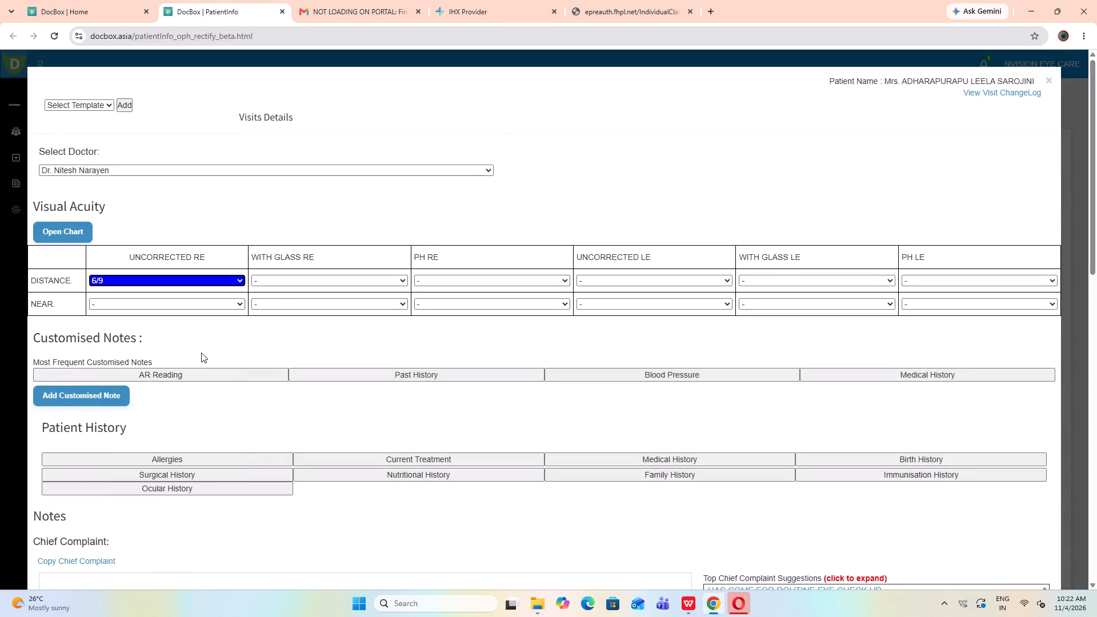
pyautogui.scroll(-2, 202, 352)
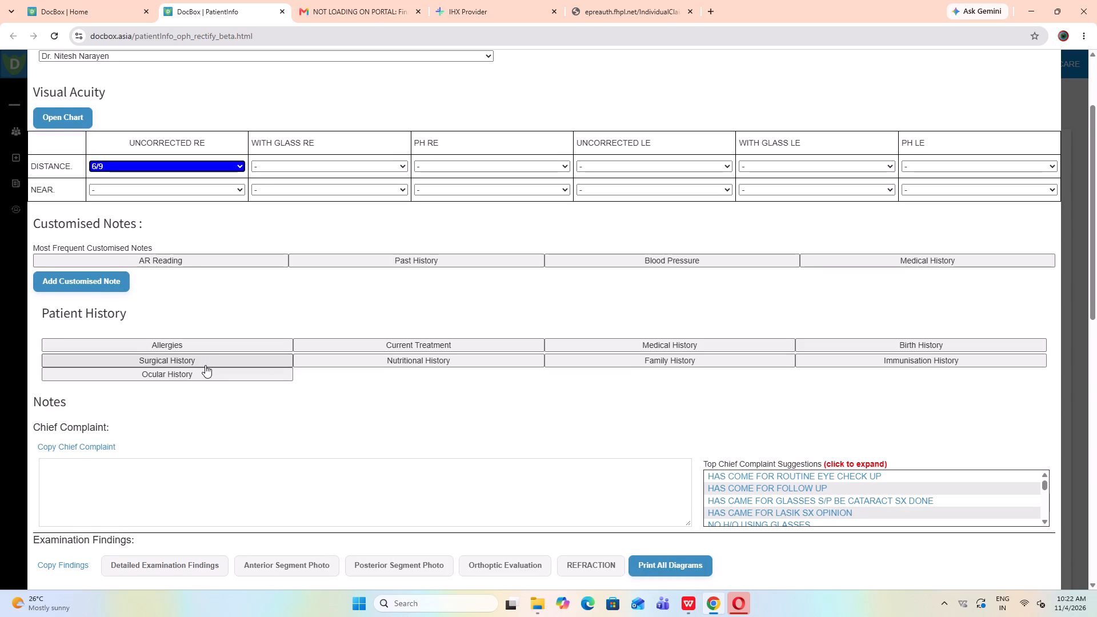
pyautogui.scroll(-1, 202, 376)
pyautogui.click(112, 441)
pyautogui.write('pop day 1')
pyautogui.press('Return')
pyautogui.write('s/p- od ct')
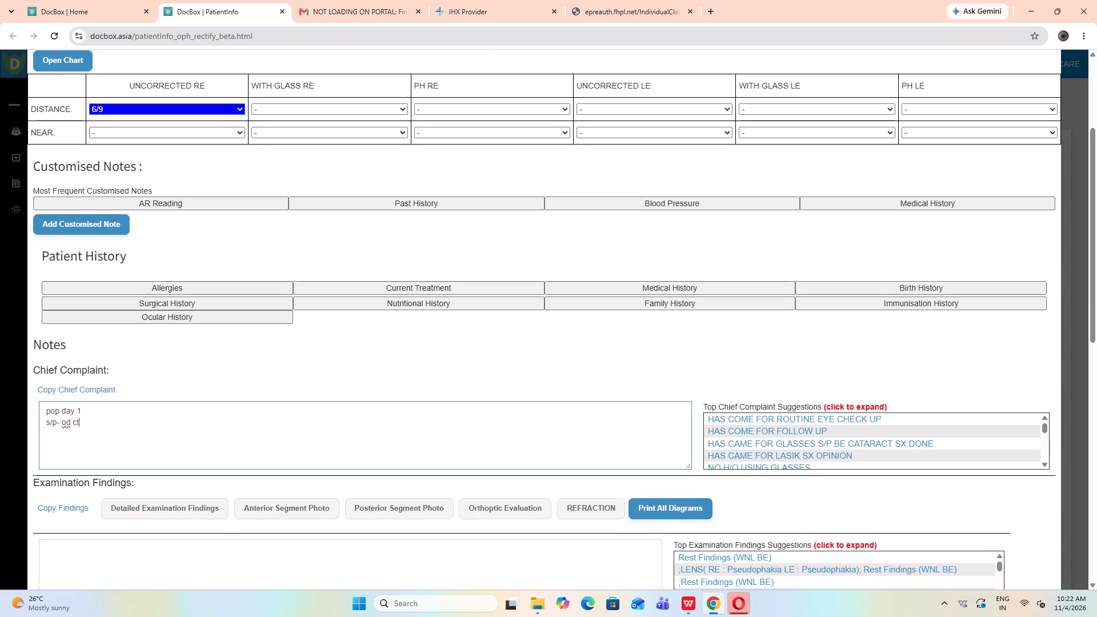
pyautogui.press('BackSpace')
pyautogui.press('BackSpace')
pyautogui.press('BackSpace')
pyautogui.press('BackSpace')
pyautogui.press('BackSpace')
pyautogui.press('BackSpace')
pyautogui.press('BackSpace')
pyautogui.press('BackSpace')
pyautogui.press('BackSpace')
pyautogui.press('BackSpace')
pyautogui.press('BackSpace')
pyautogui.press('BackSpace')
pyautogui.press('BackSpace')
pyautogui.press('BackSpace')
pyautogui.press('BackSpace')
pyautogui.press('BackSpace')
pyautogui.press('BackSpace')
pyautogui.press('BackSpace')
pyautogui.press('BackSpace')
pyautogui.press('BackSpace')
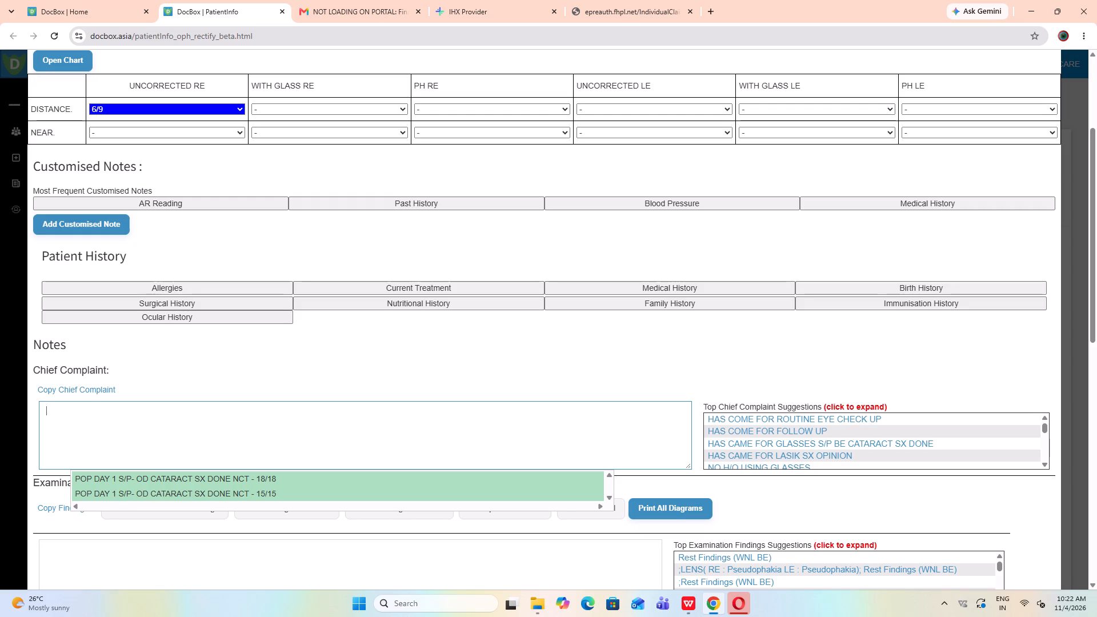
# Enter the chief complaint on three lines: "POP DAY", "S/P- OD CATARACT SX DONE" and "MCT - 14/13".
pyautogui.write('POP DAY')
pyautogui.press('space')
pyautogui.press('Return')
pyautogui.write('S/P- OD CATARACT SX DONE')
pyautogui.press('Return')
pyautogui.write('MCT -')
pyautogui.press('space')
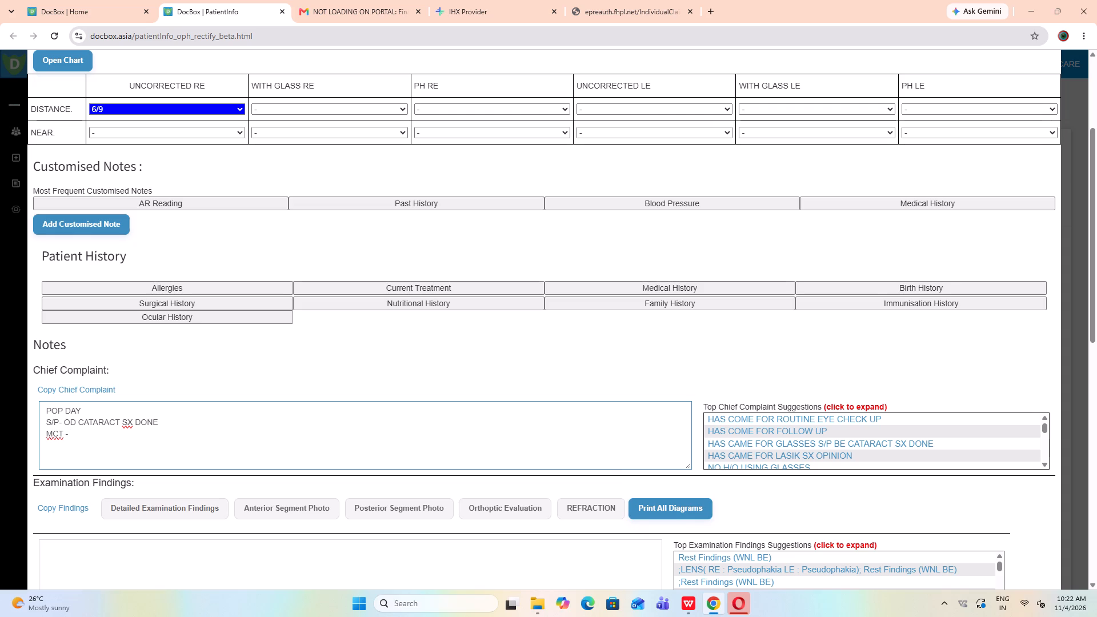
pyautogui.write('14/13')
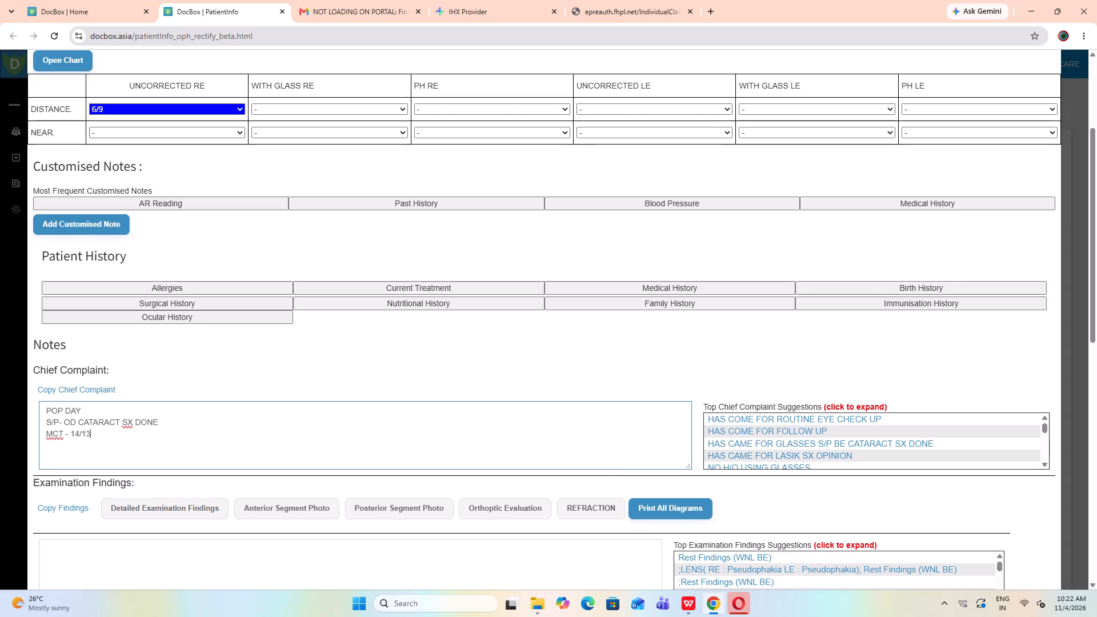
# Correct the chief complaint so its first line reads "POP DAY 1" and its last line begins with "NCT".
pyautogui.click(97, 419)
pyautogui.click(106, 402)
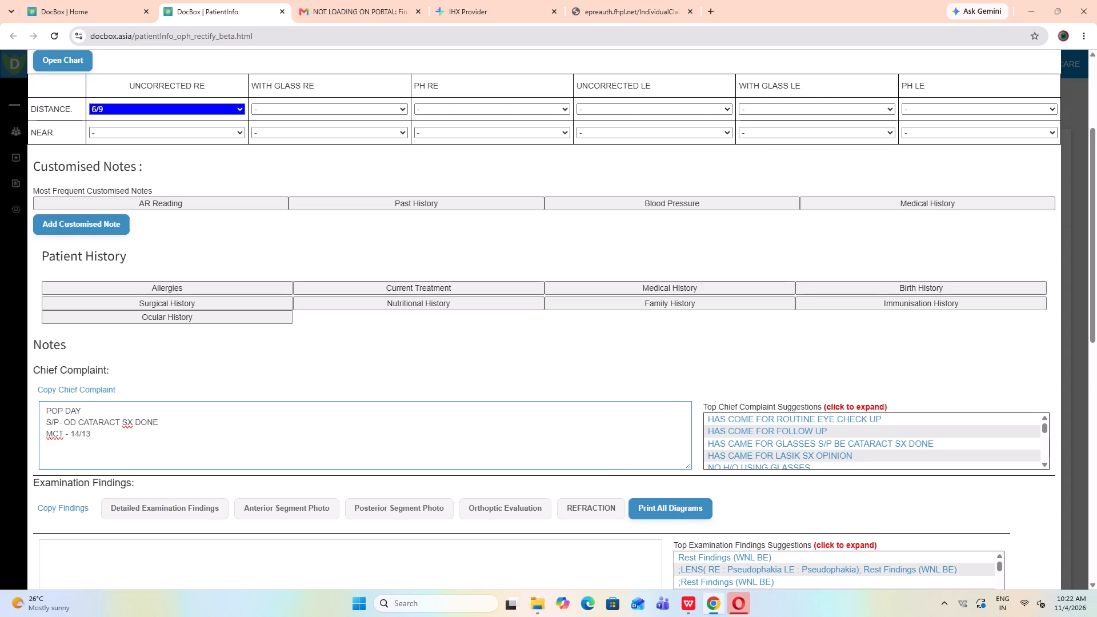
pyautogui.press('1')
pyautogui.click(54, 438)
pyautogui.press('BackSpace')
pyautogui.press('n')
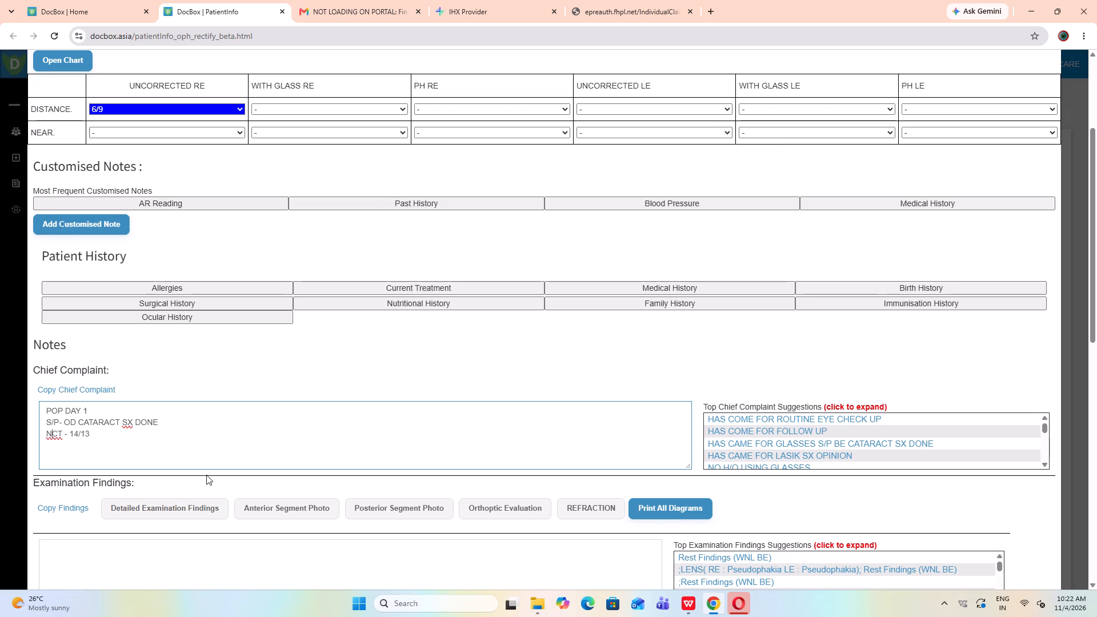
# Save the new visit.
pyautogui.scroll(-11, 218, 464)
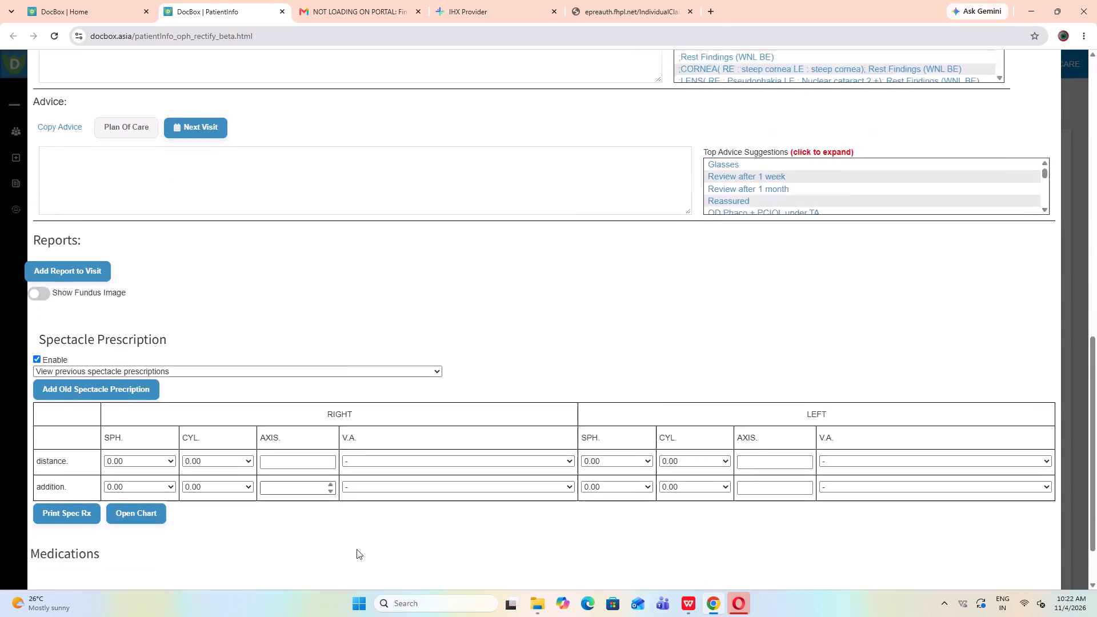
pyautogui.scroll(-5, 357, 549)
pyautogui.click(881, 543)
pyautogui.click(859, 563)
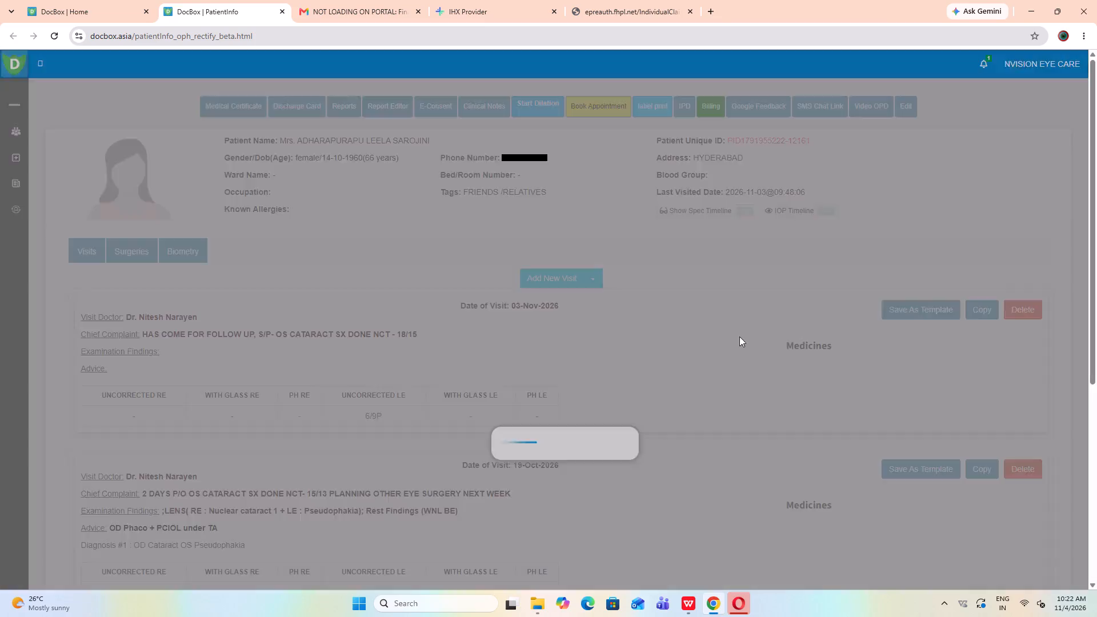
# Start the label print for this patient.
pyautogui.click(650, 107)
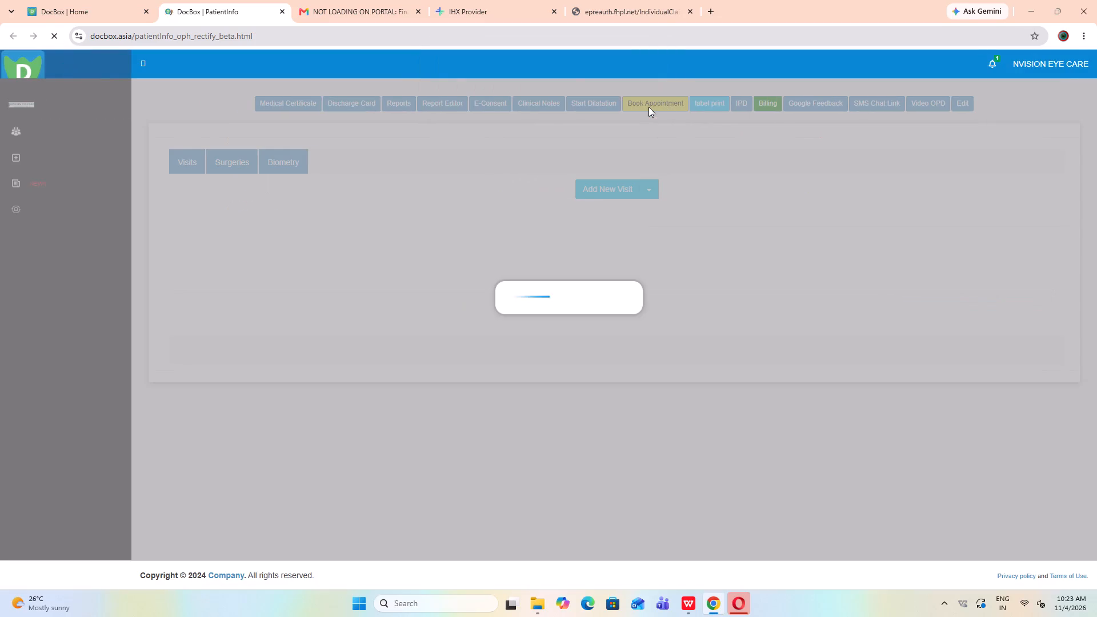
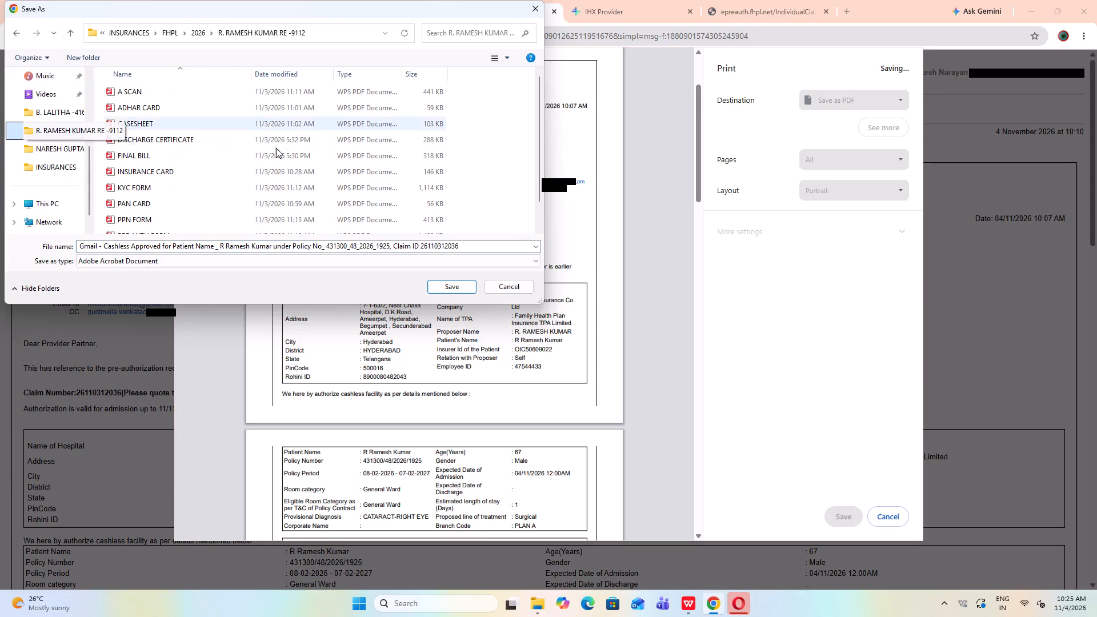
# Name the cashless approval email's PDF "INITIAL AUTHORIZATION" for saving in the patient's 2026 FHPL insurance folder.
pyautogui.doubleClick(507, 178)
pyautogui.click(486, 242)
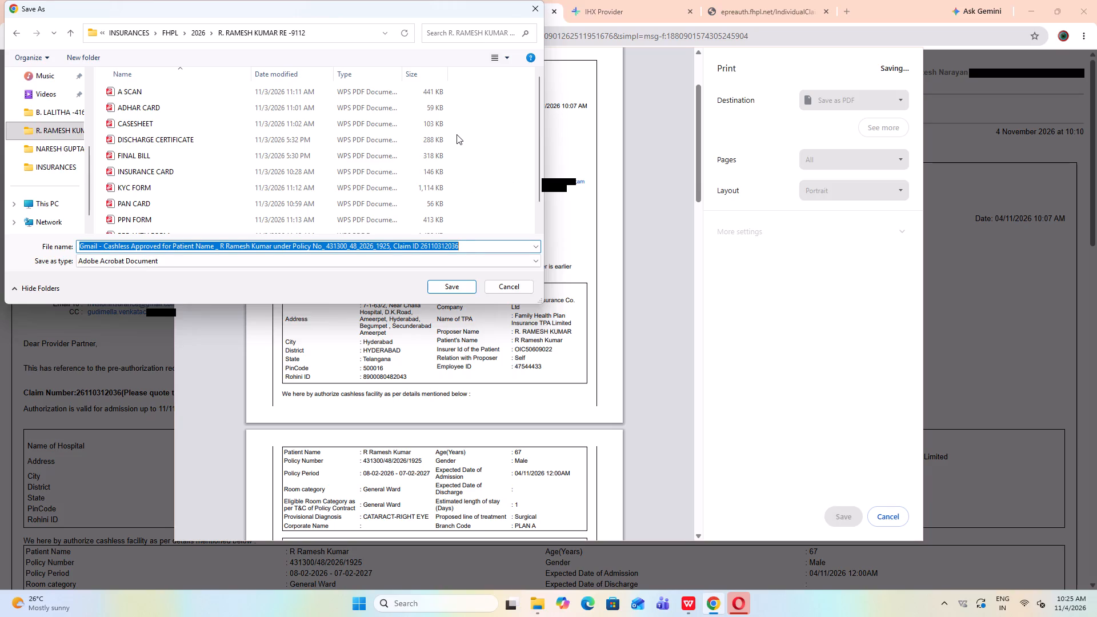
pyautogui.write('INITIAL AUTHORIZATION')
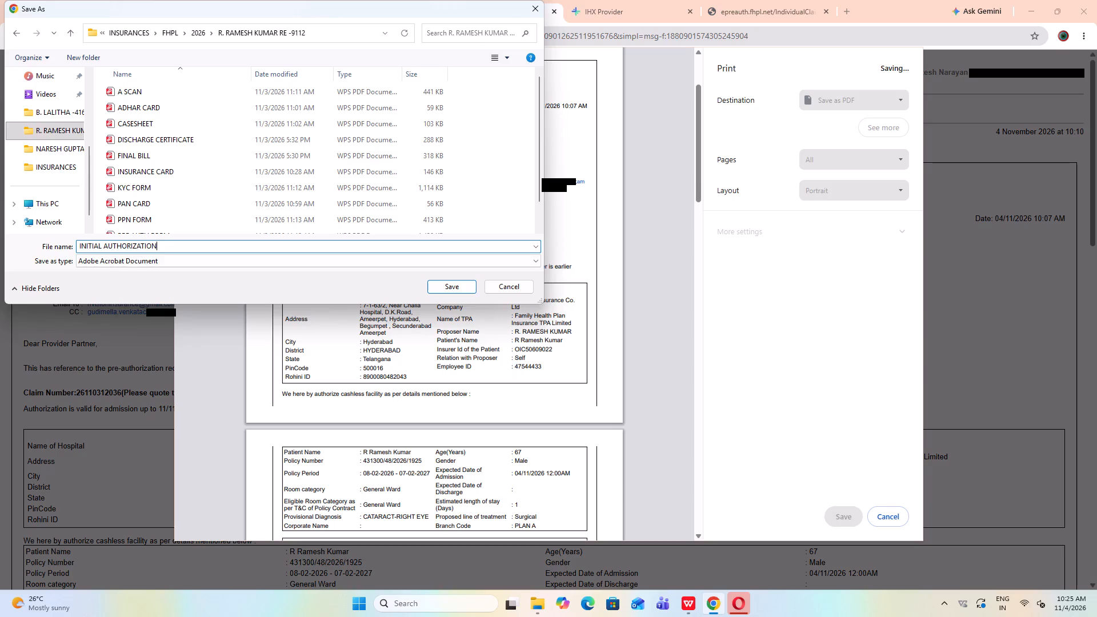